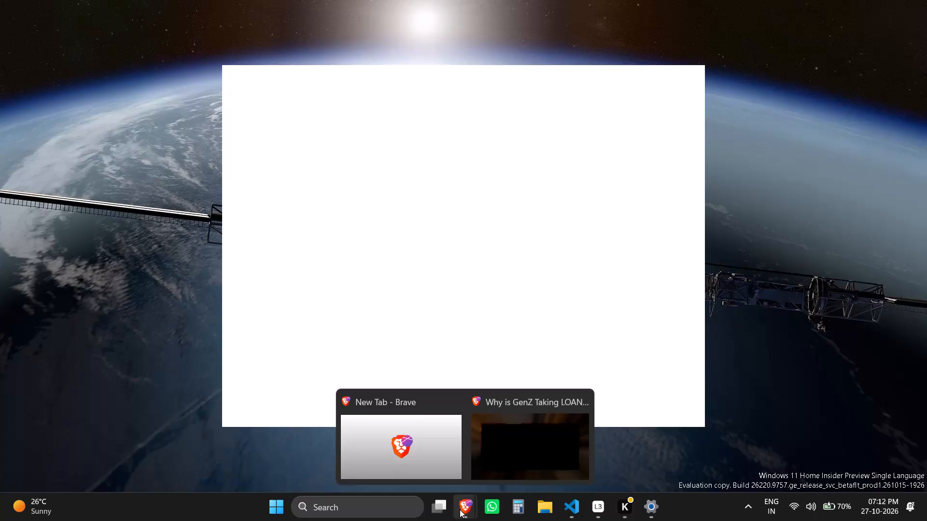
Switch to Brave, go to Google Sheets in the maximized window, and open the REJECTED+PENDING spreadsheet.
click(398, 425)
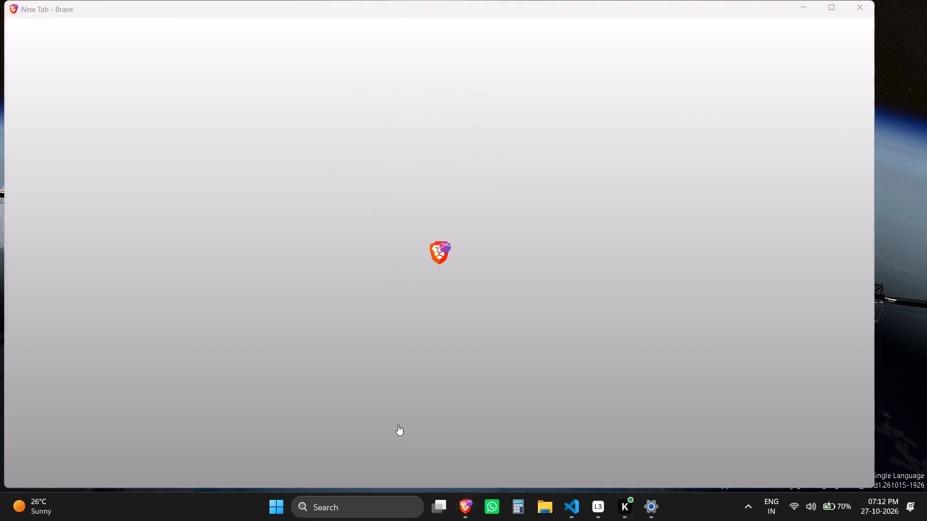
click(644, 59)
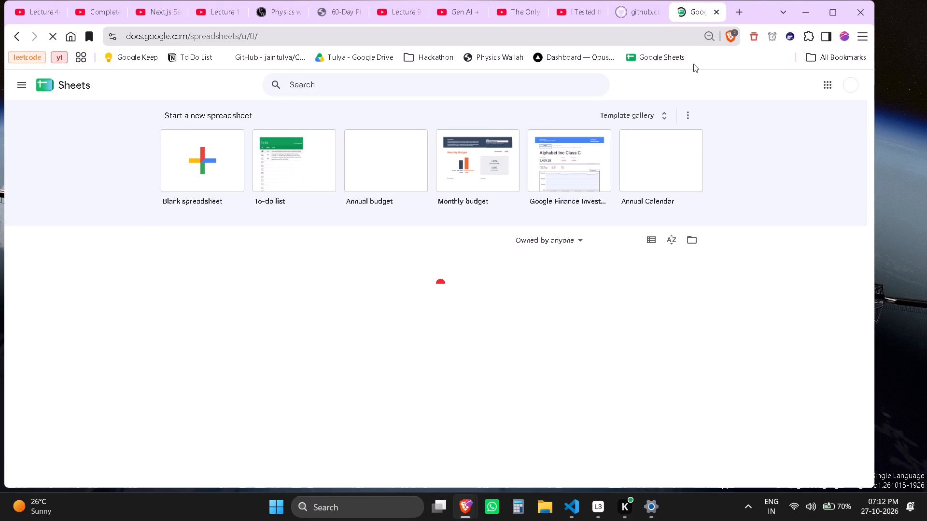
click(830, 17)
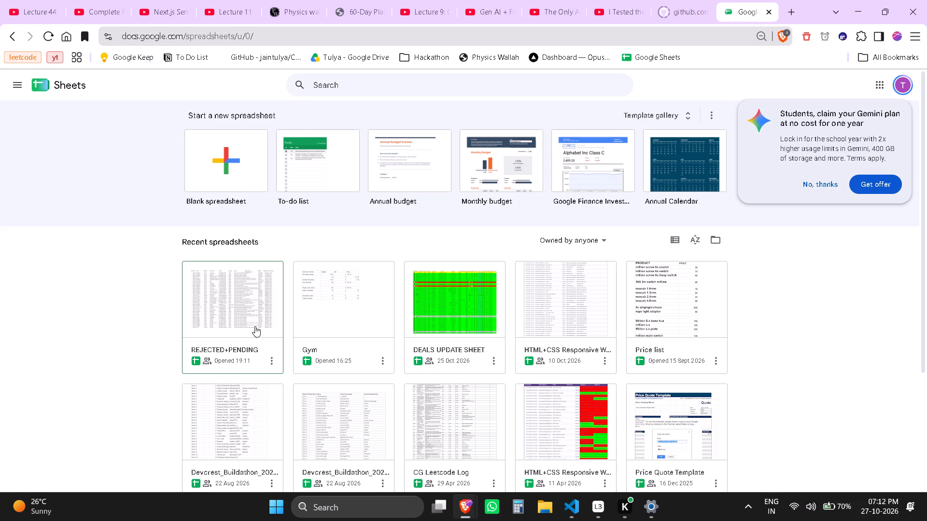
click(246, 318)
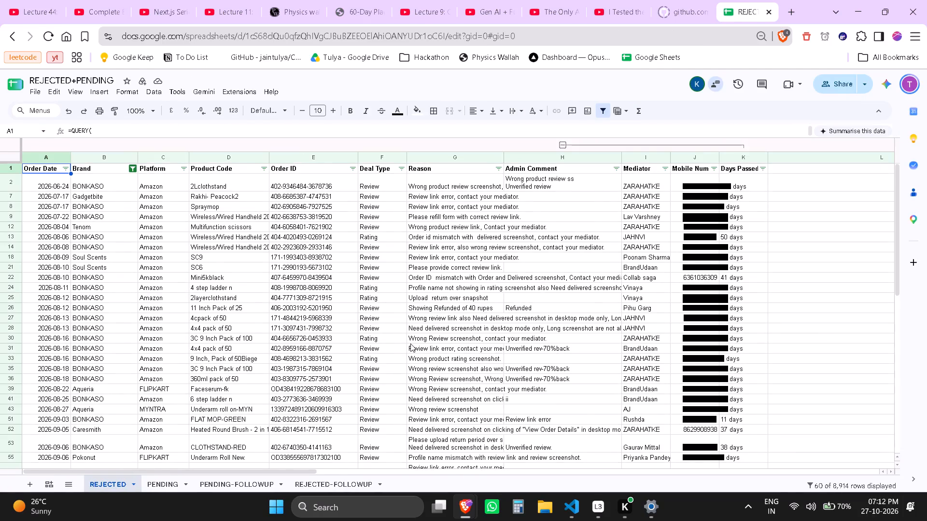
Look over the REJECTED sheet's rows and switch to the PENDING-FOLLOWUP sheet.
scroll(456, 351, down, 15)
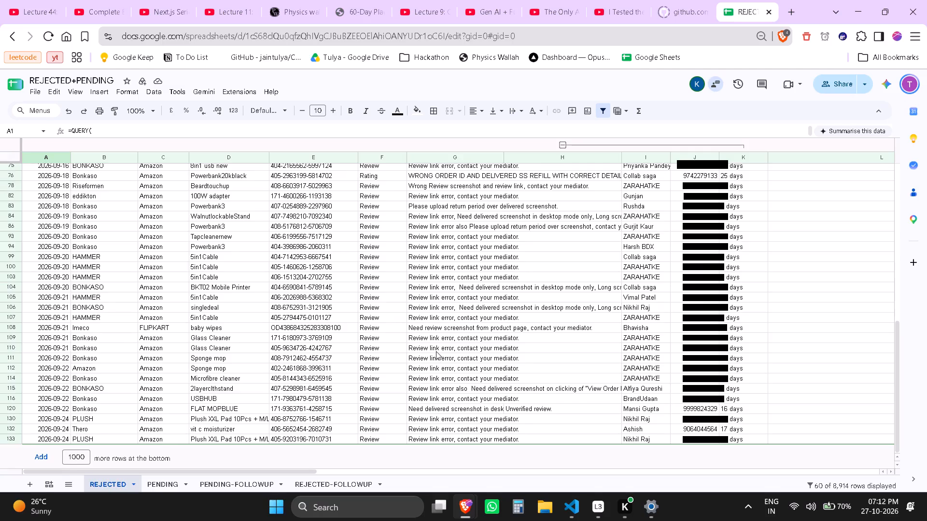
scroll(473, 351, down, 5)
scroll(514, 380, left, 1)
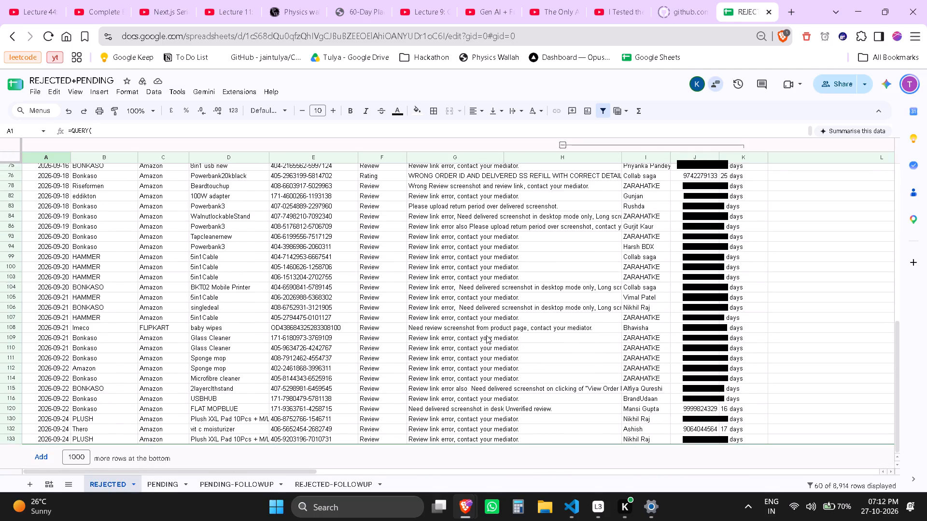
click(247, 490)
Find the latest follow-up rows without a remark and enter "doing today" in column T of row 2374.
scroll(353, 312, down, 7)
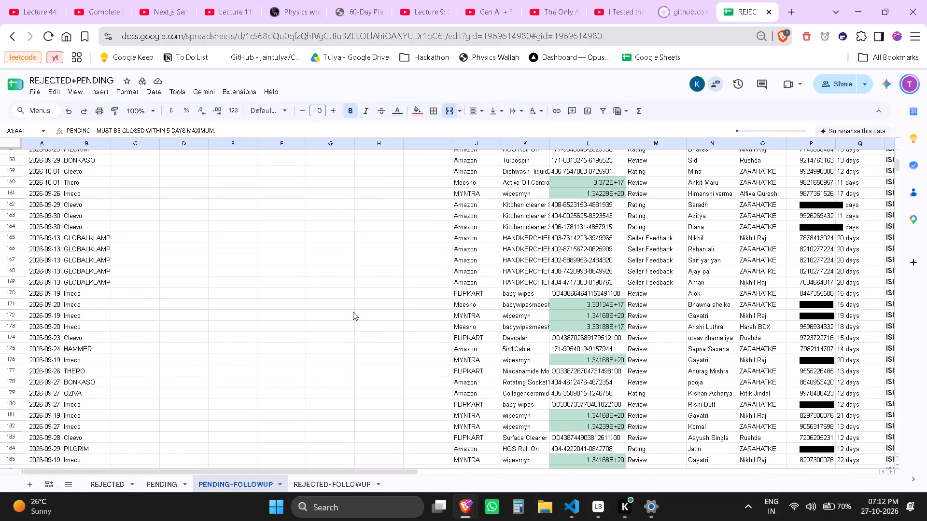
scroll(353, 312, down, 1)
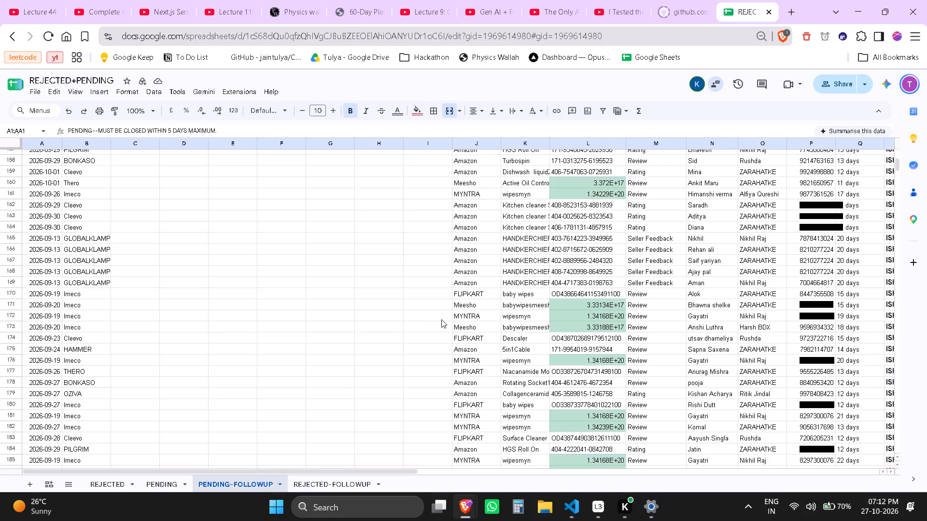
scroll(441, 319, down, 20)
scroll(441, 319, down, 17)
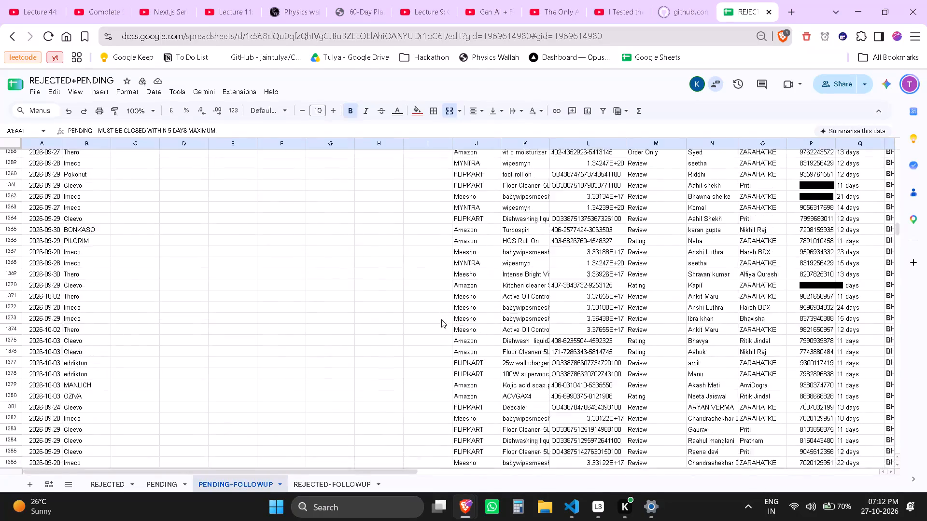
scroll(441, 319, down, 14)
scroll(441, 319, up, 3)
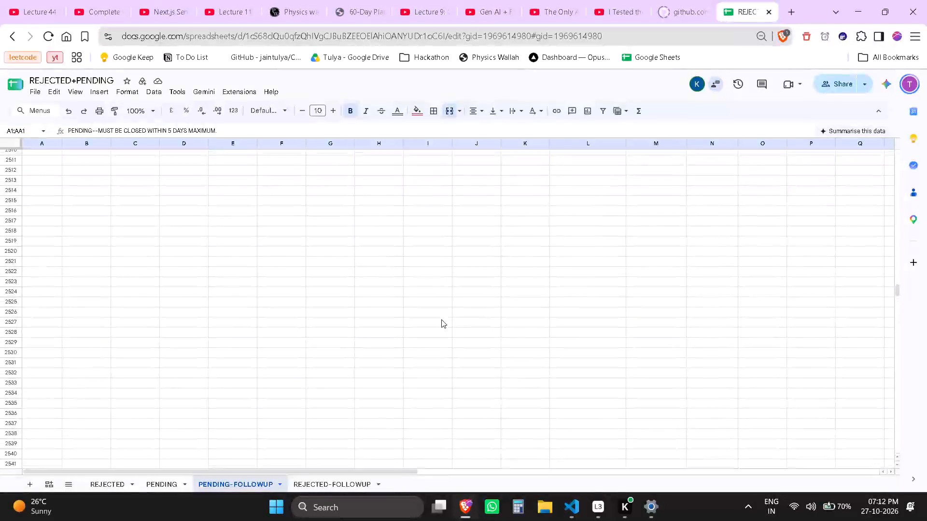
scroll(441, 319, up, 3)
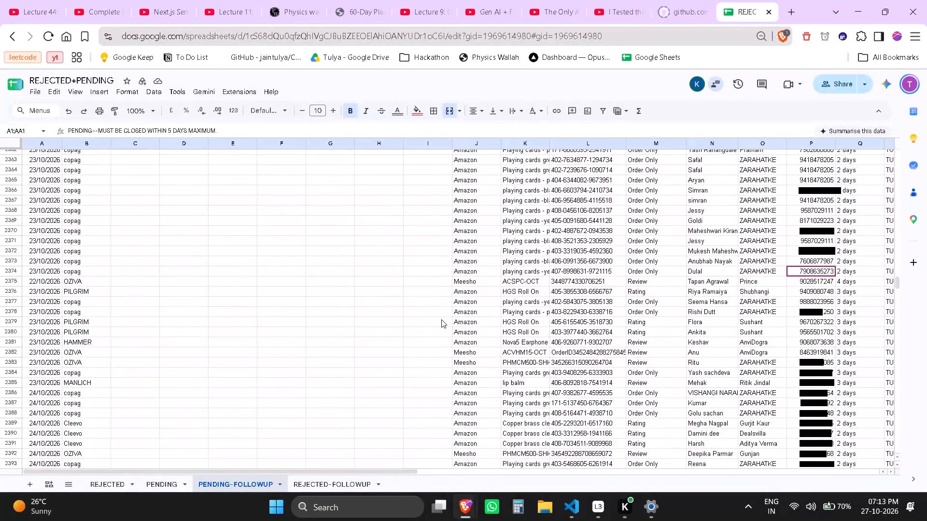
scroll(441, 319, up, 1)
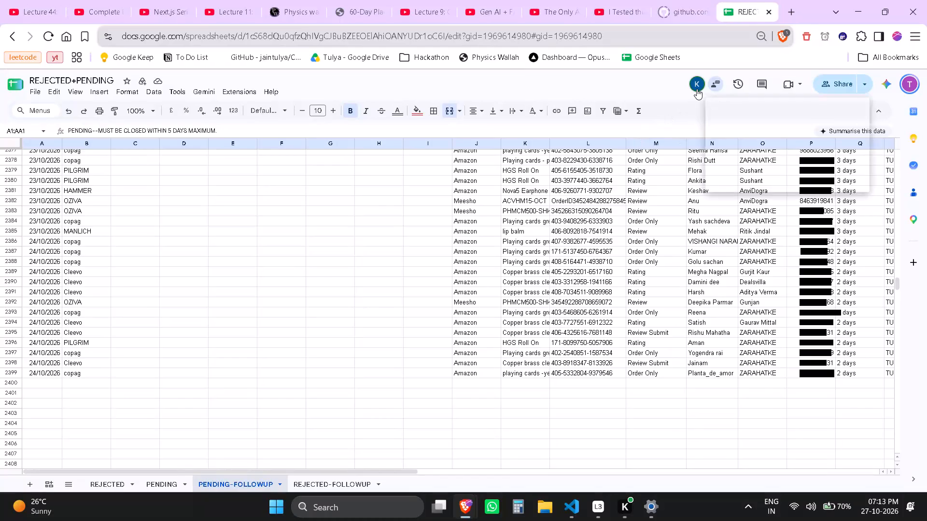
scroll(710, 398, up, 1)
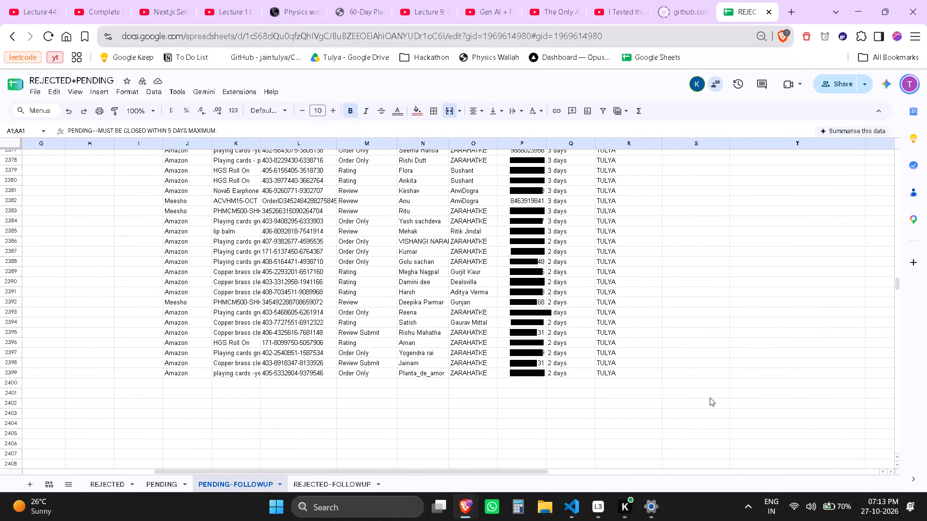
scroll(710, 398, up, 1)
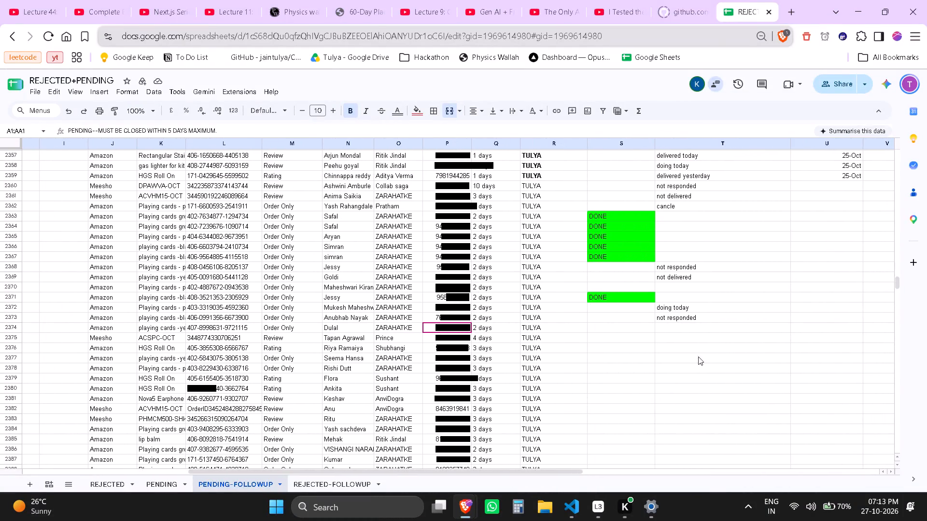
click(674, 333)
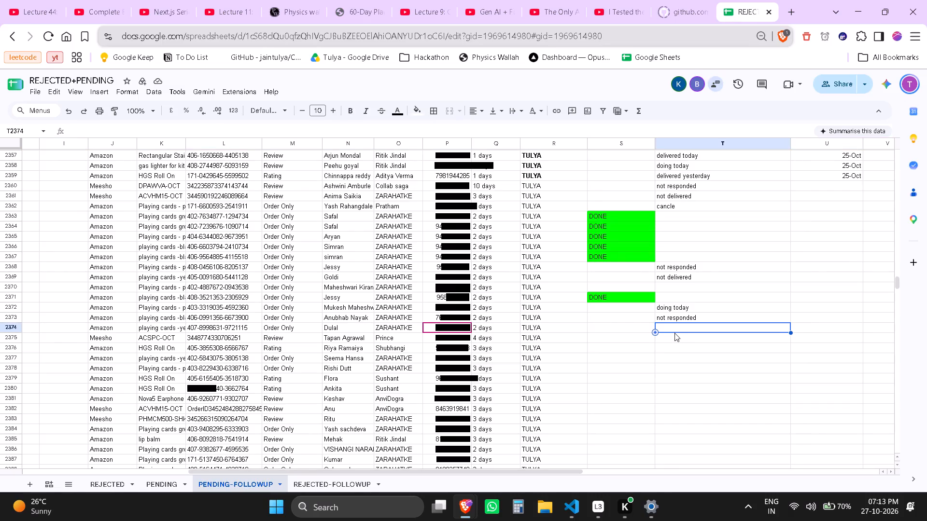
text(doing)
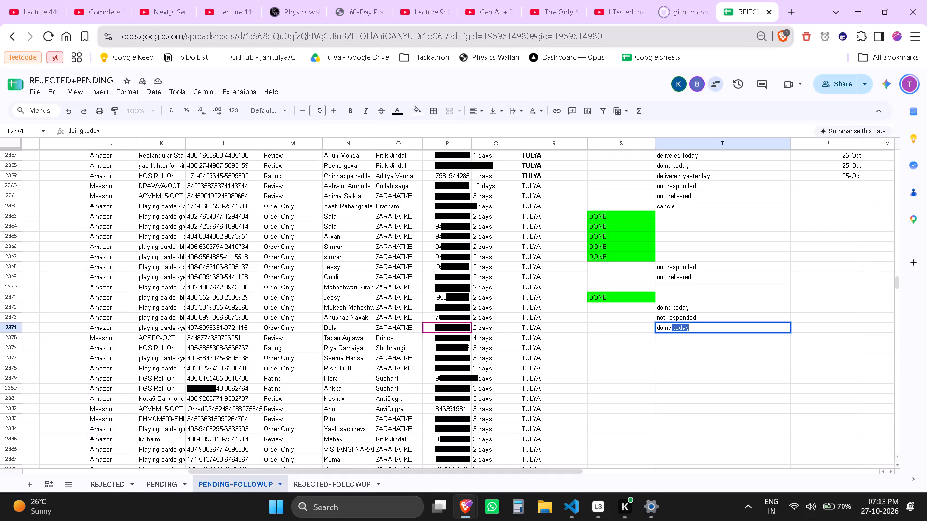
key(space)
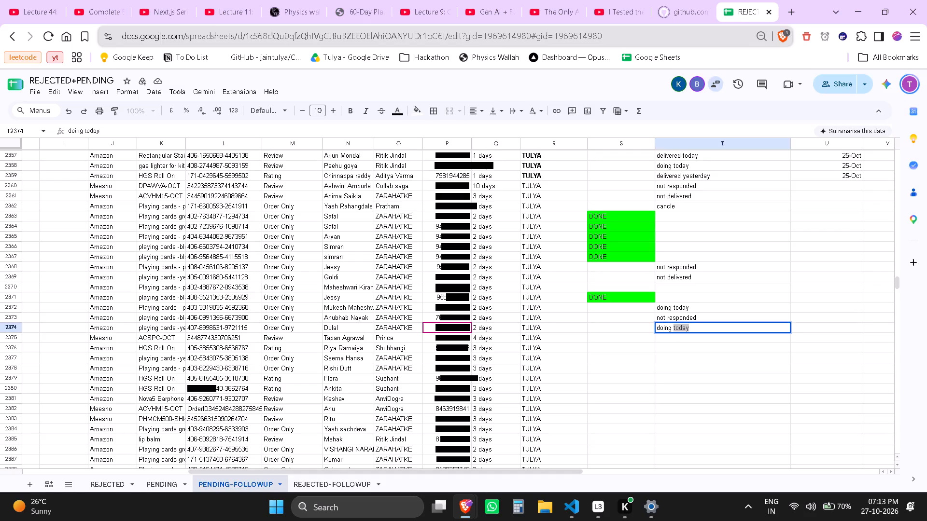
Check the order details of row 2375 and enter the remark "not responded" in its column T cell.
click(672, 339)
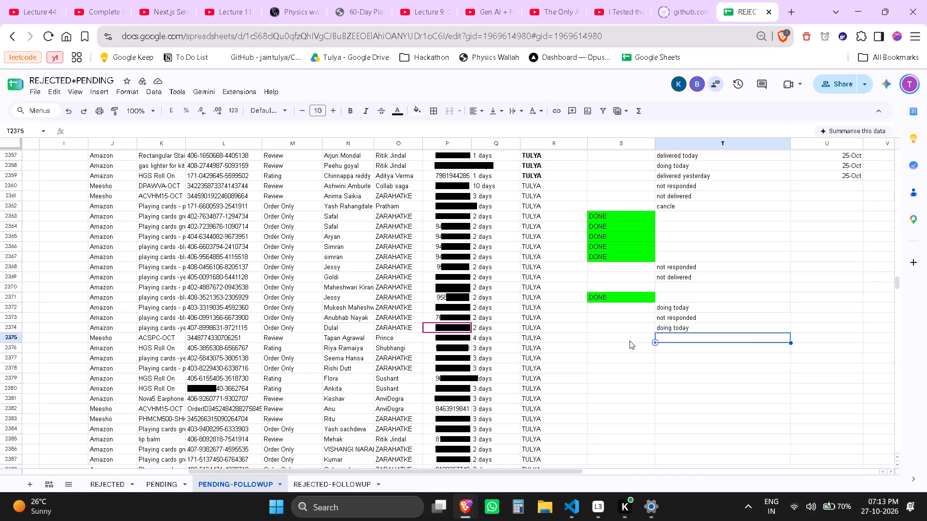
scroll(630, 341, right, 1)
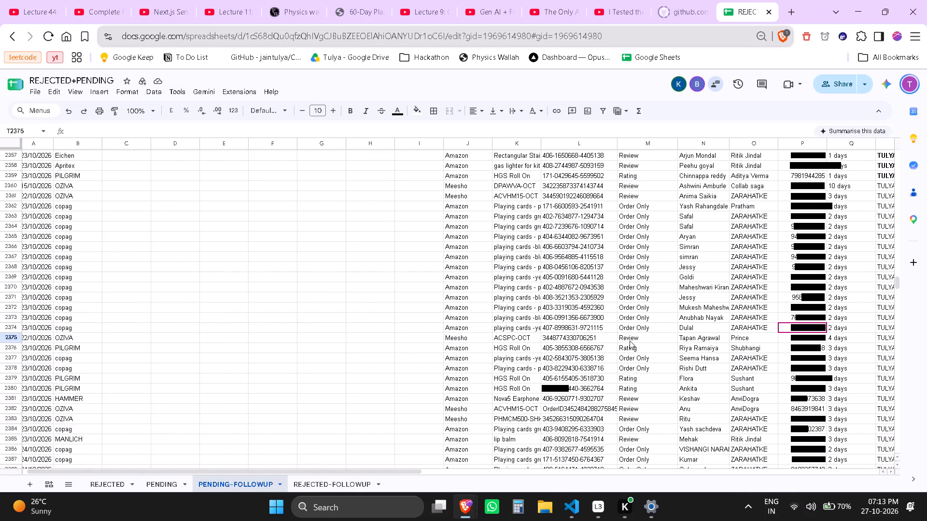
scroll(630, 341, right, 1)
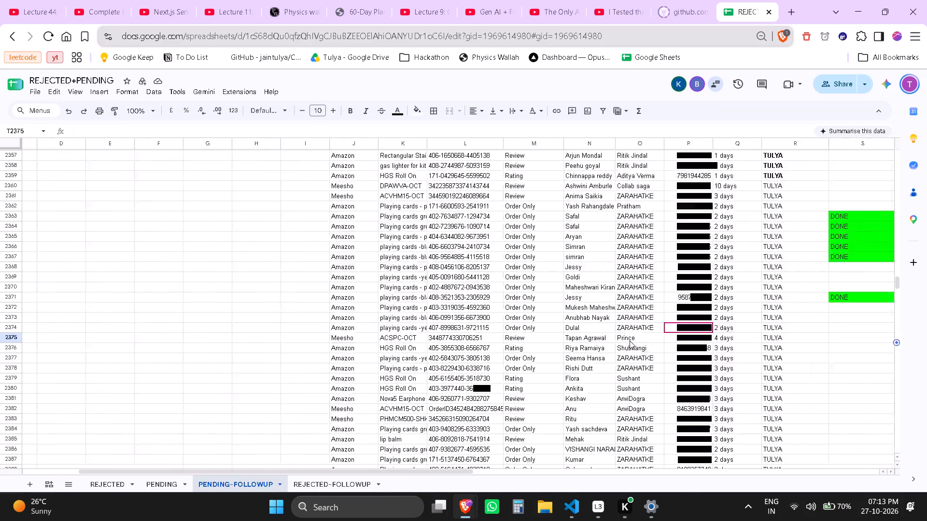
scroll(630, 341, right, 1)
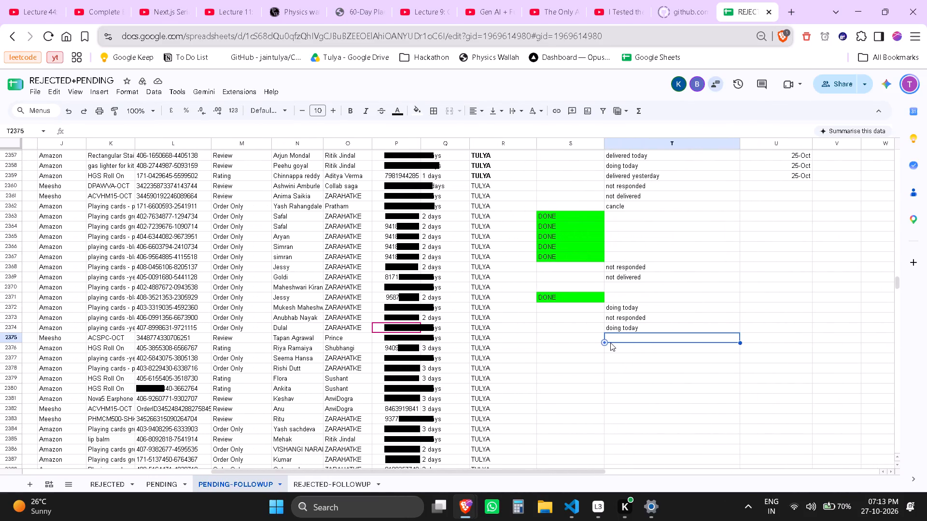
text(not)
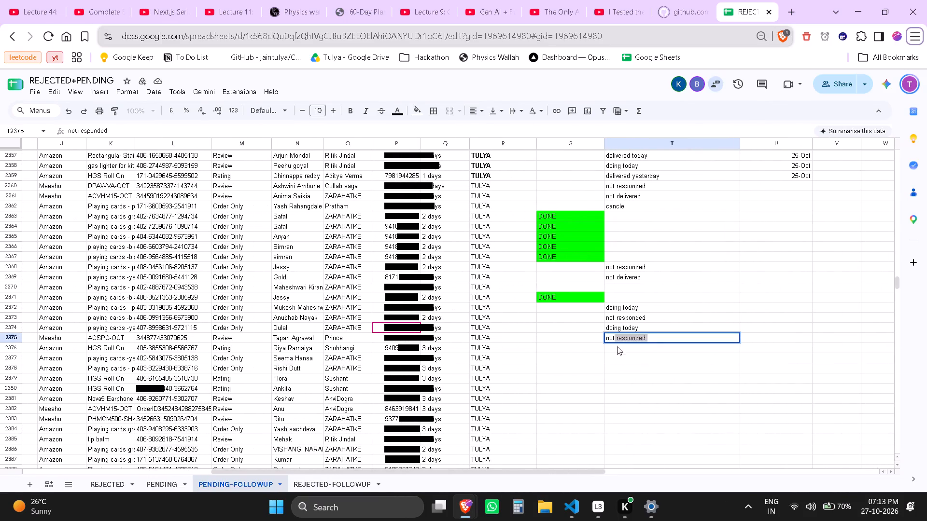
Enter the remark "swtch off" in column T of row 2376.
click(608, 349)
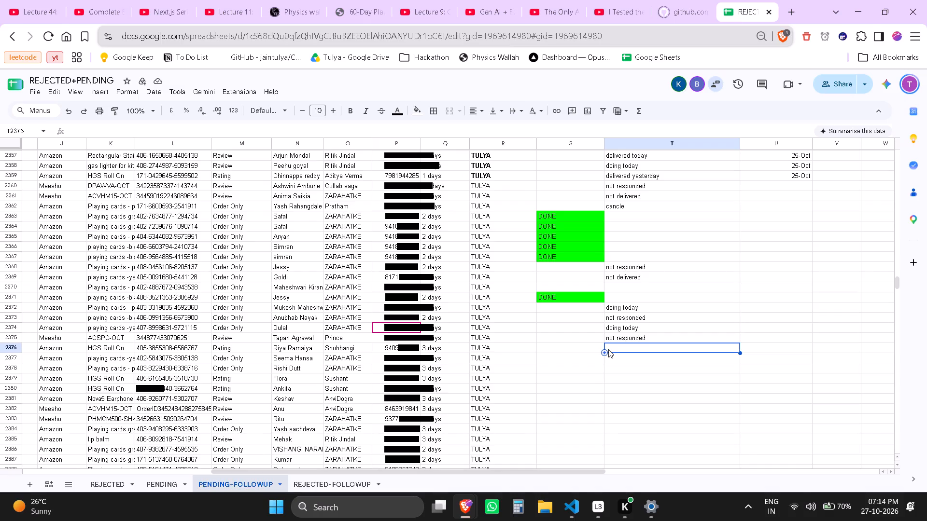
text(swu)
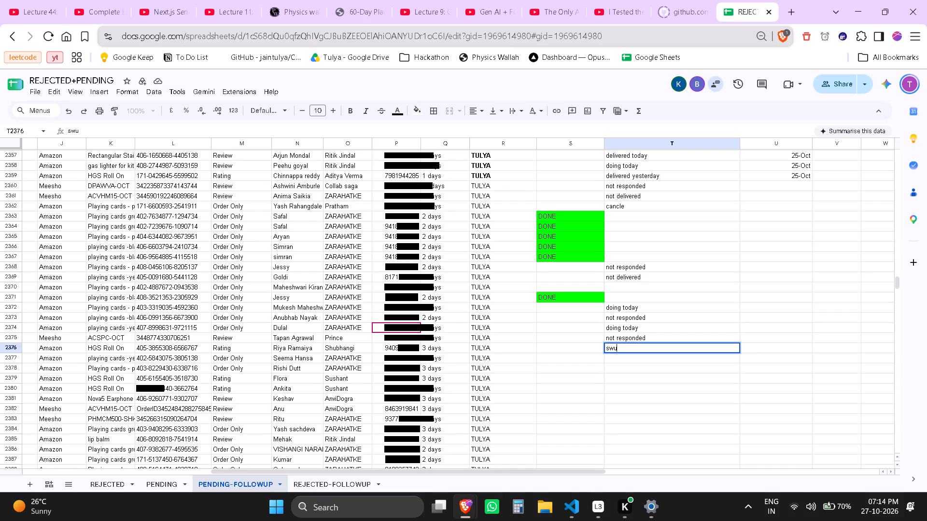
key(BackSpace)
text(tch)
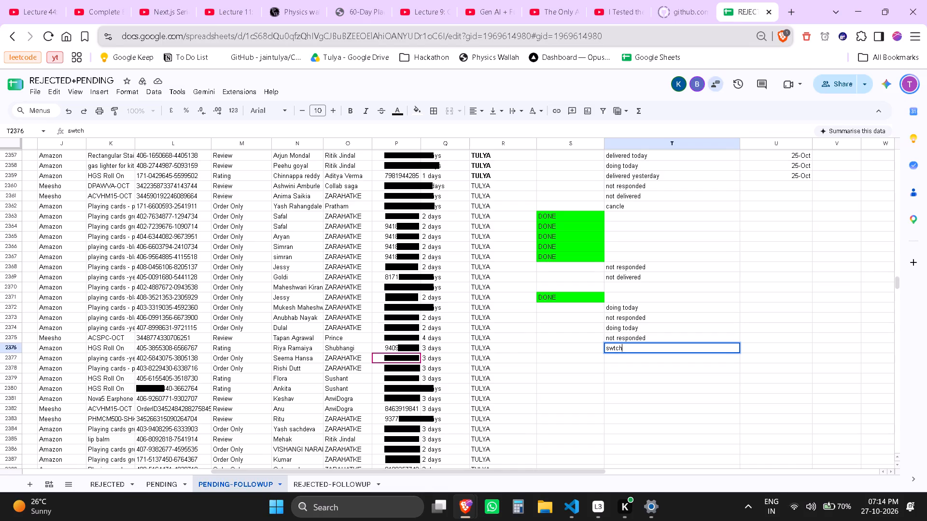
key(space)
text(off)
key(Down)
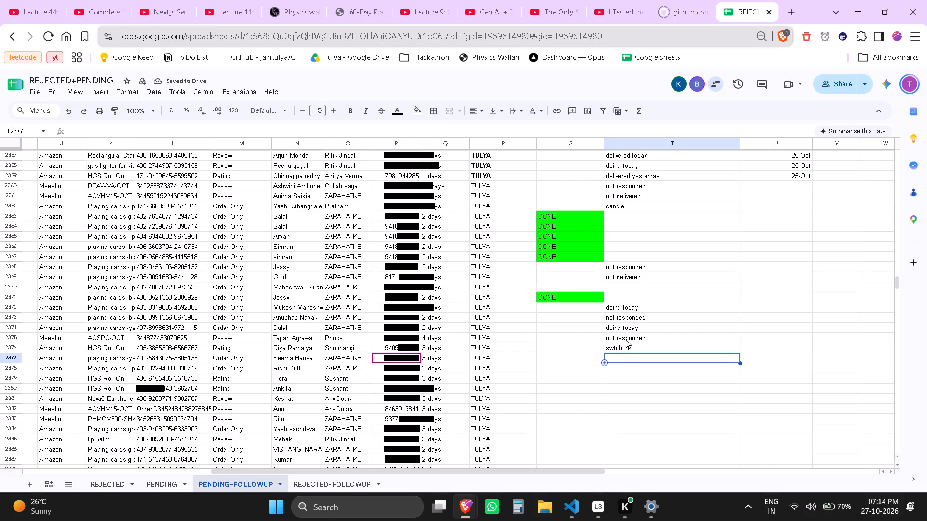
Replace the remark in column T of row 2375 with "not delivered".
click(626, 340)
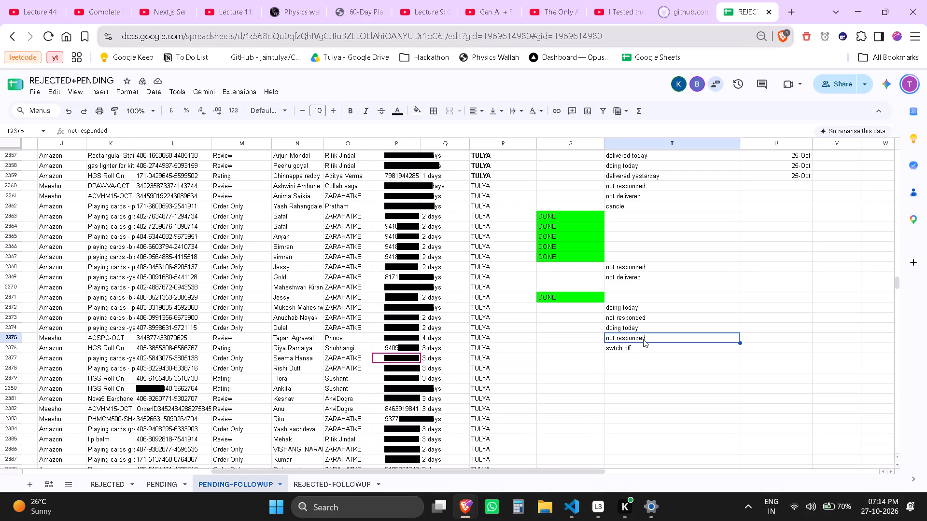
click(643, 339)
key(BackSpace)
text(no)
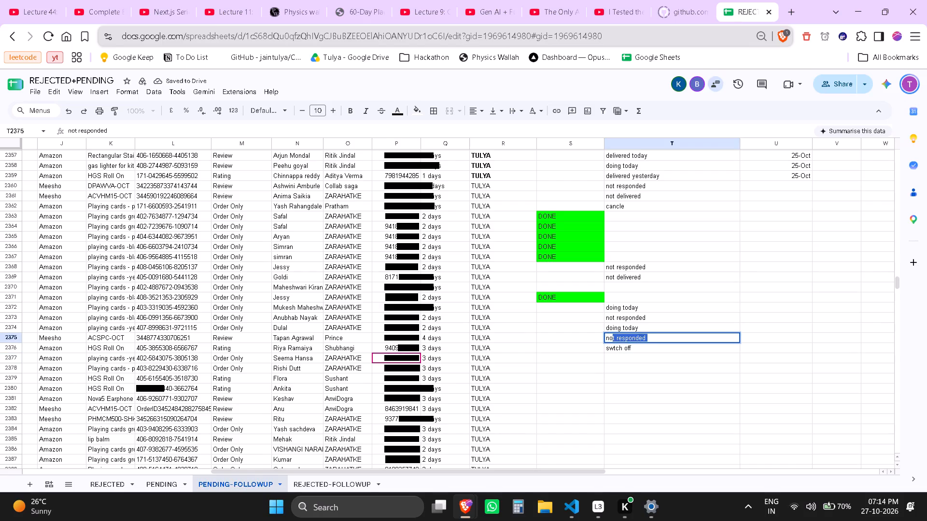
key(t)
text(de)
key(BackSpace)
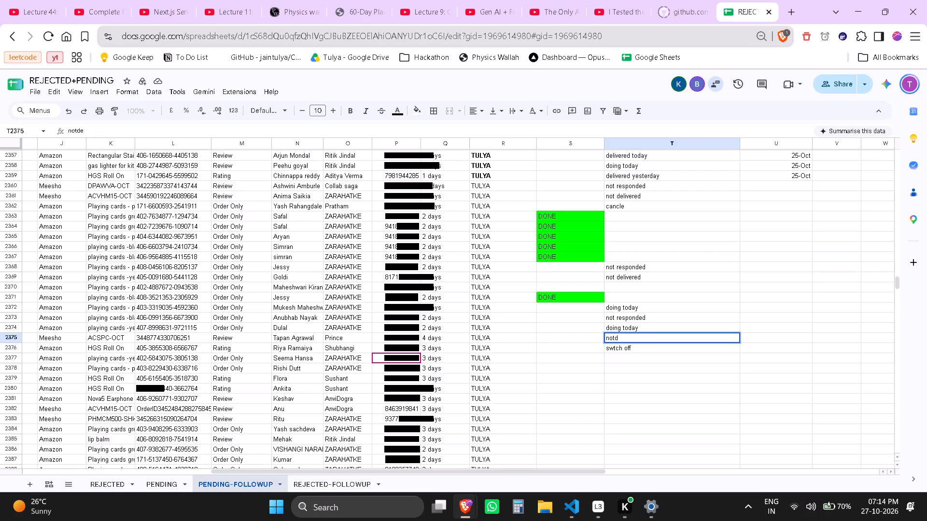
key(BackSpace)
key(space)
text(deli)
text(verred)
key(BackSpace)
key(BackSpace)
key(BackSpace)
key(BackSpace)
text(red)
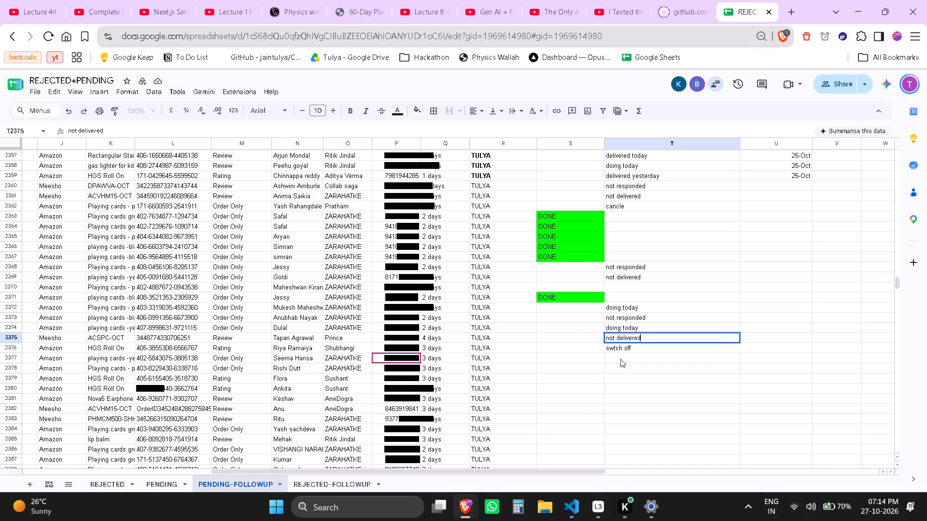
Enter the remark "not delivered" in column T of row 2377.
click(623, 362)
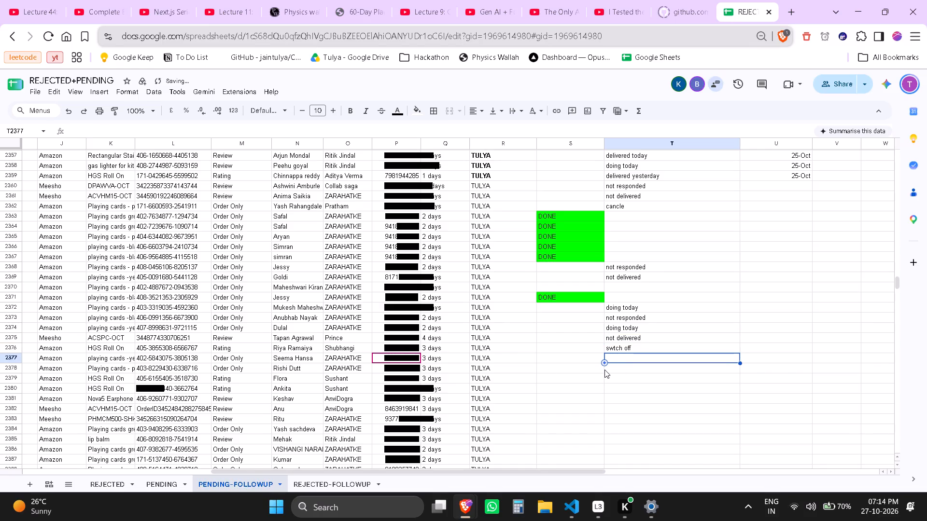
text(not)
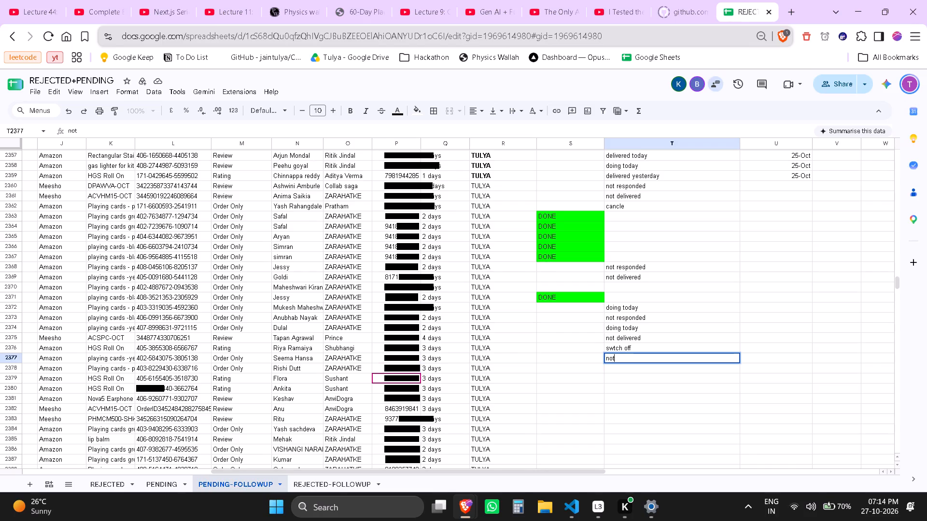
key(space)
text(deli)
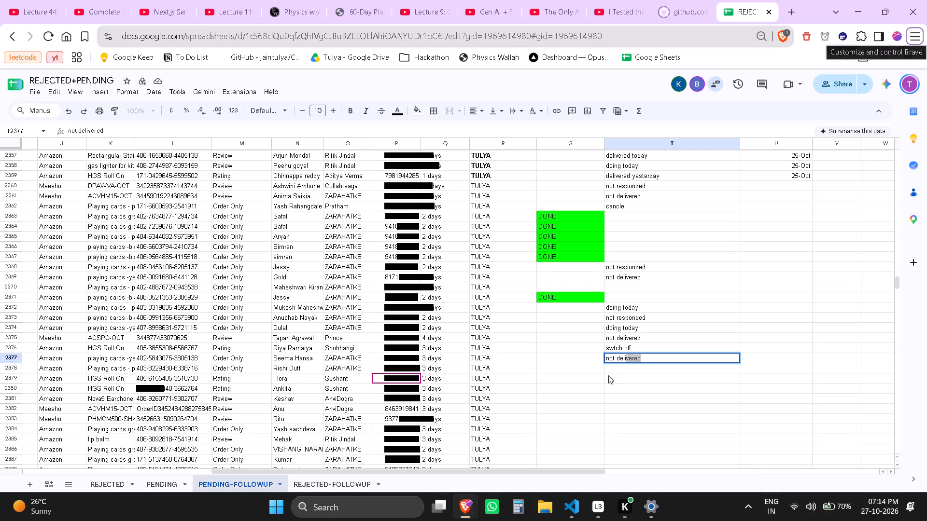
click(612, 365)
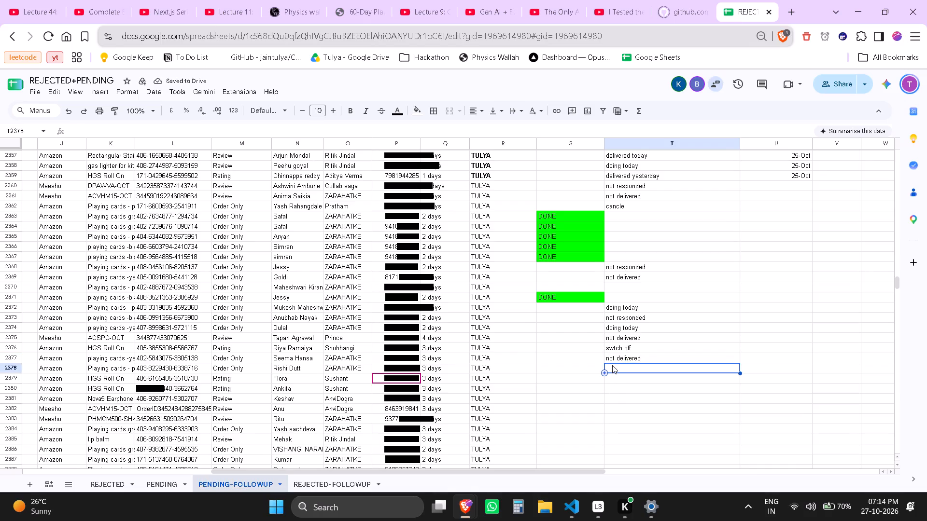
Enter the remark "filled" in column T of row 2379, leaving row 2378 blank.
scroll(612, 365, right, 1)
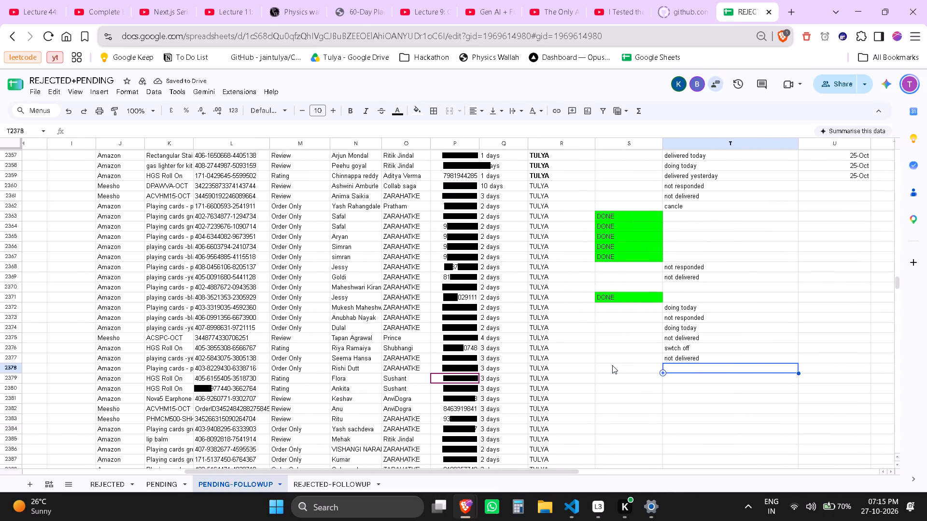
scroll(612, 365, right, 3)
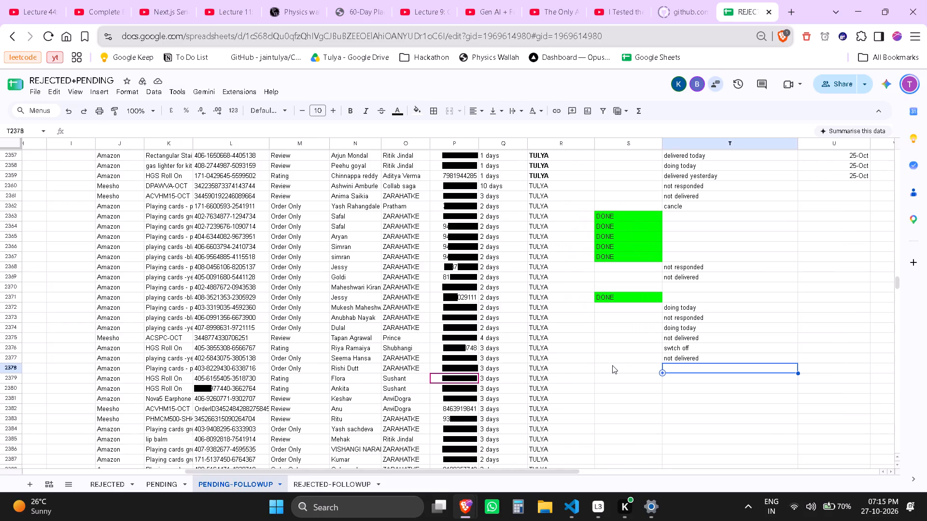
click(675, 378)
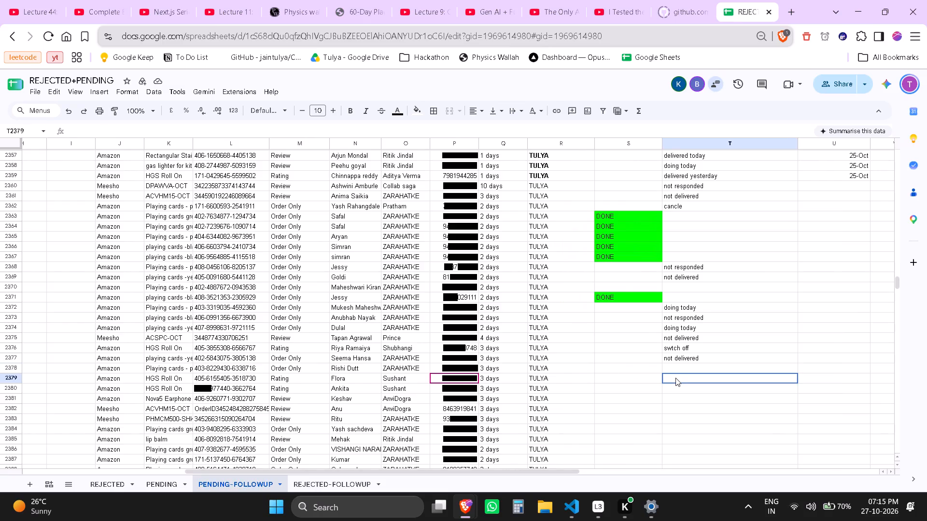
text(filled)
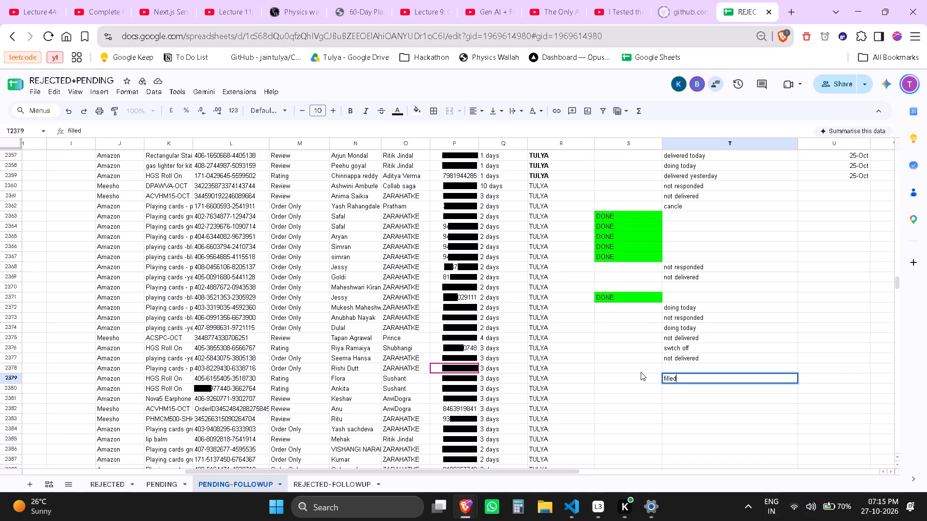
click(674, 366)
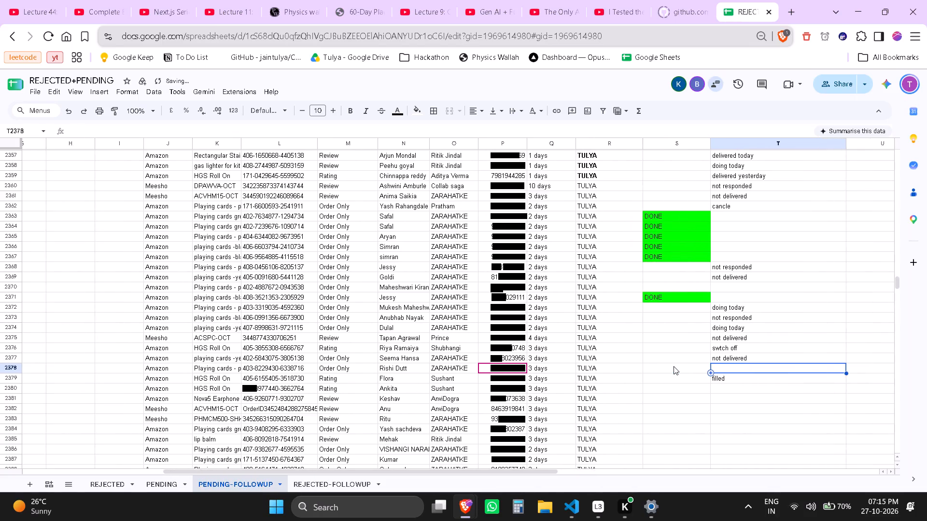
Check the contact cell of the order in row 2380 and select that row's column T cell for a remark.
scroll(674, 366, down, 2)
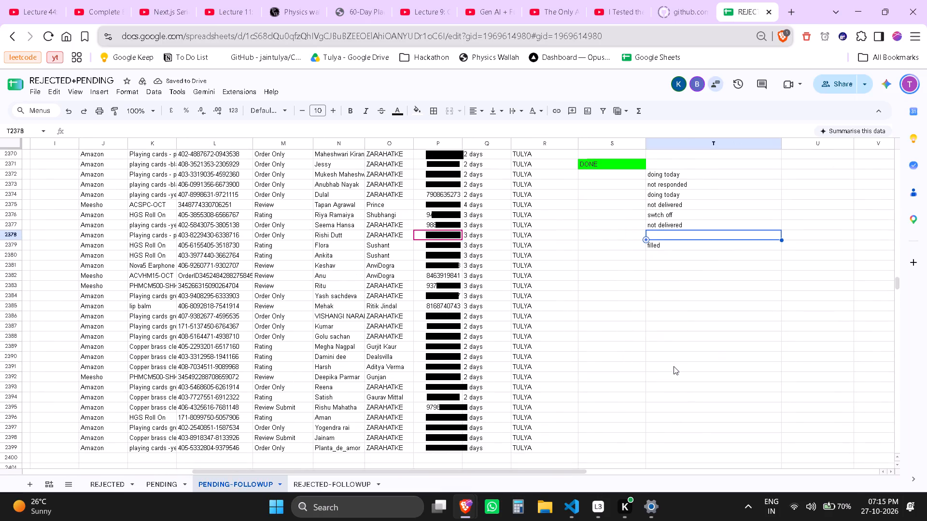
scroll(674, 366, down, 2)
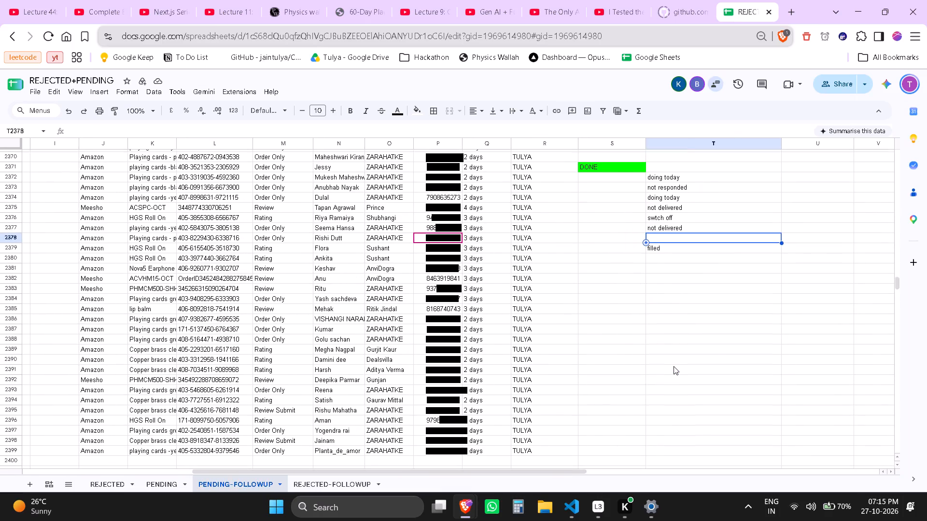
scroll(674, 366, down, 2)
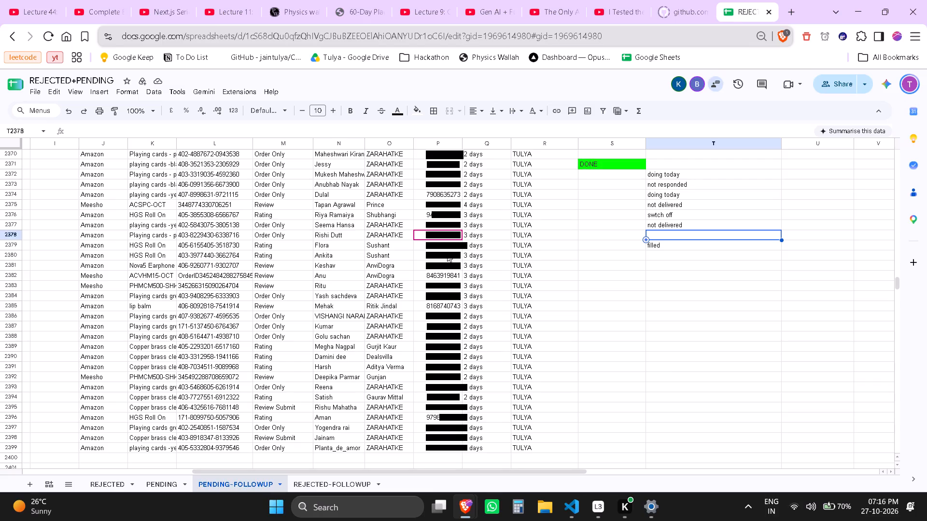
click(433, 254)
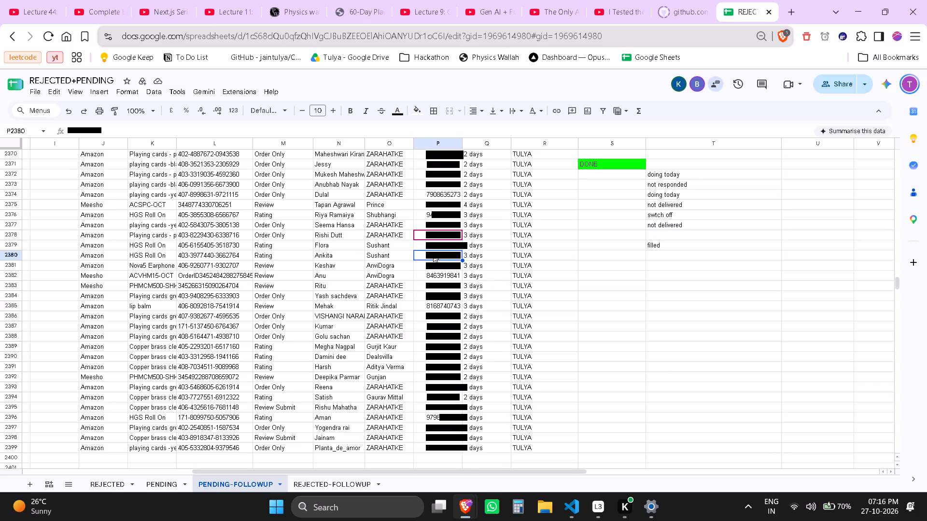
click(655, 254)
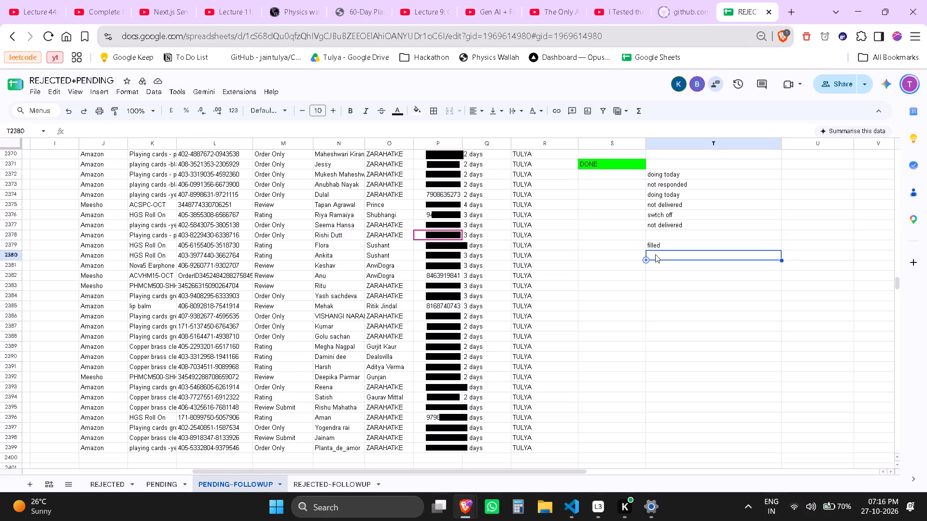
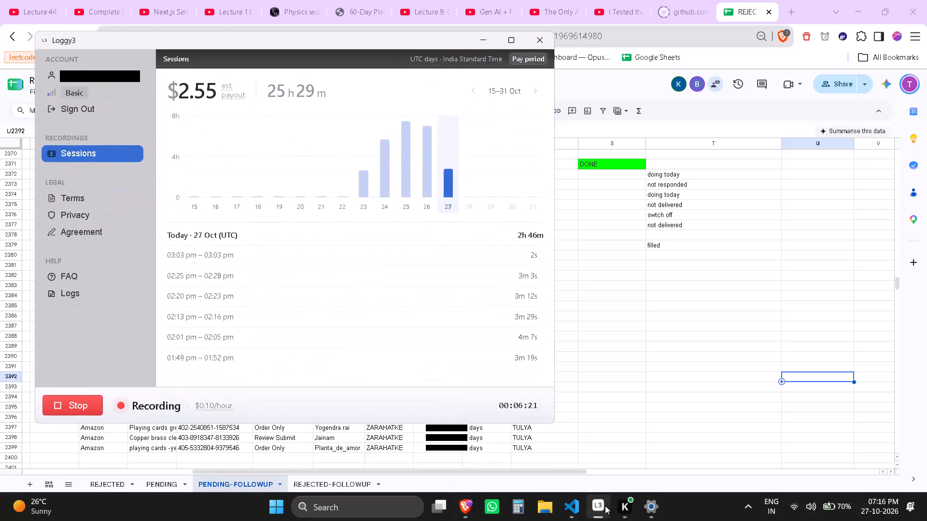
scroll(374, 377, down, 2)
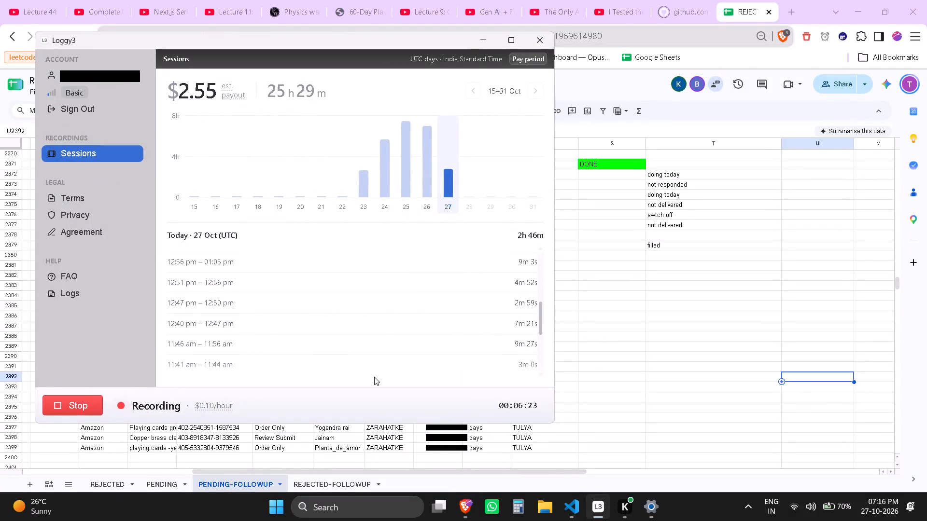
Back in the spreadsheet, enter the remark "filled" in column T of row 2380.
click(659, 255)
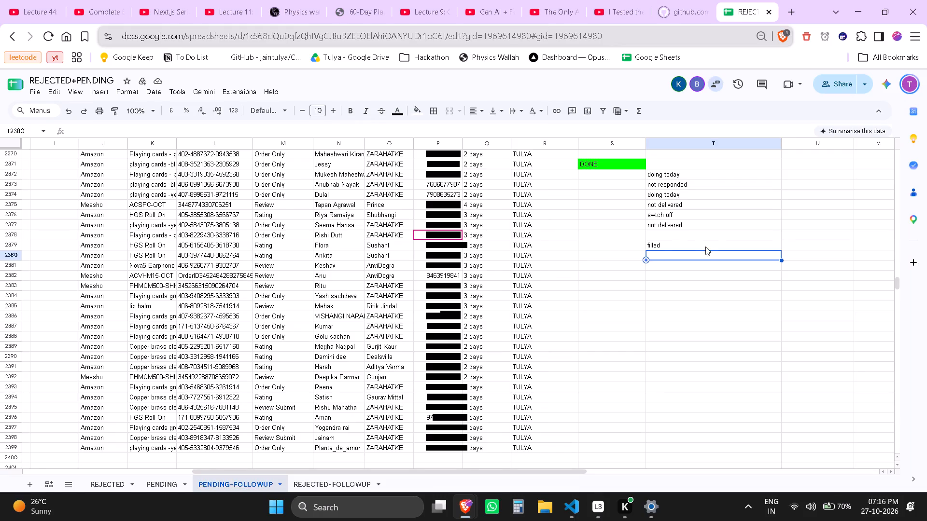
text(filled)
click(678, 263)
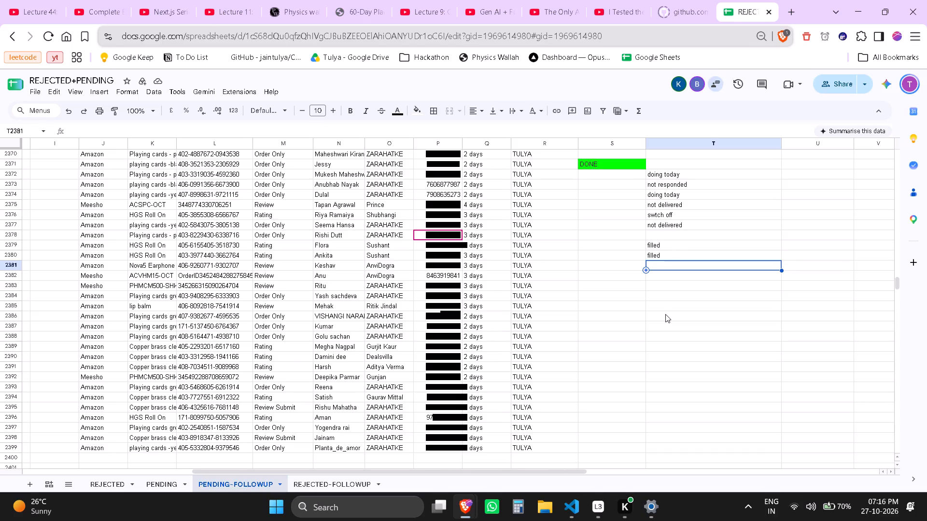
Enter the remark "not delivered" in column T of row 2381.
click(665, 314)
click(645, 266)
click(660, 270)
text(not delivered)
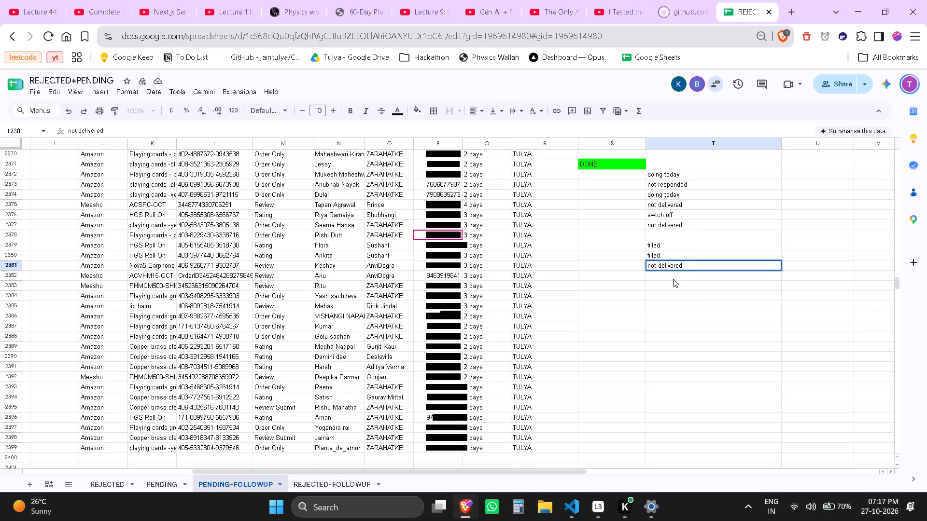
click(673, 279)
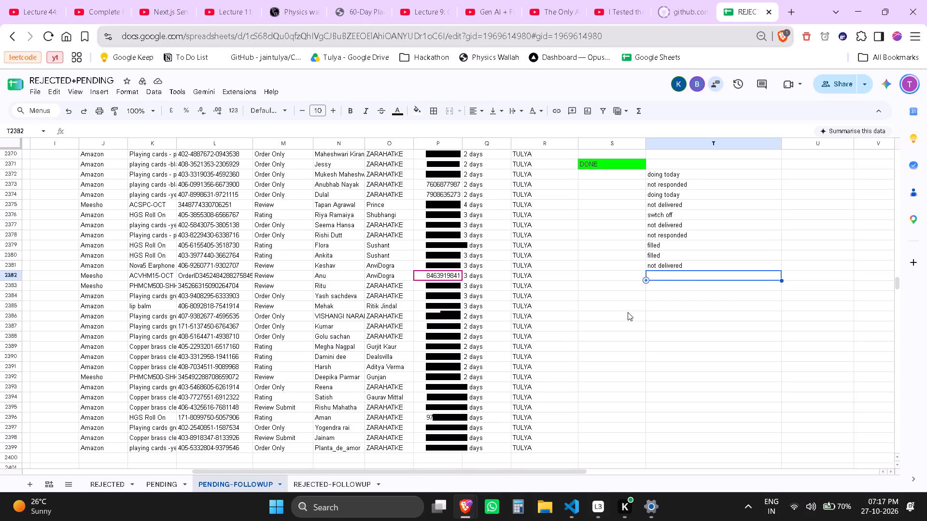
Close the open Windows Settings window.
click(702, 405)
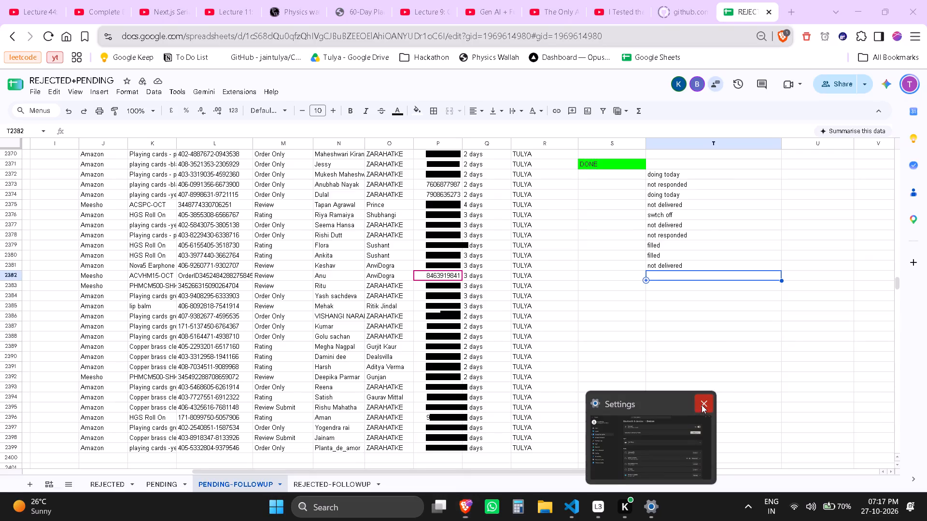
Enter the remark "busy" in column T of row 2382.
text(busy)
key(Down)
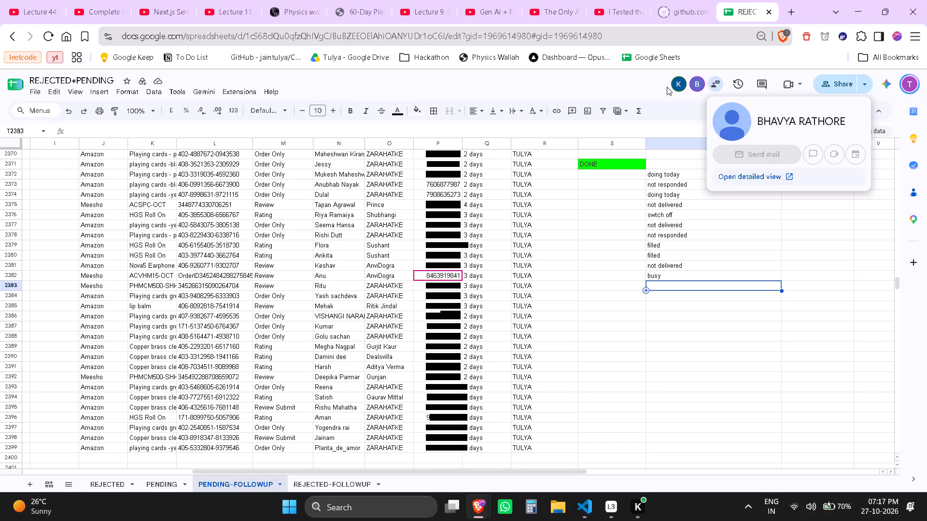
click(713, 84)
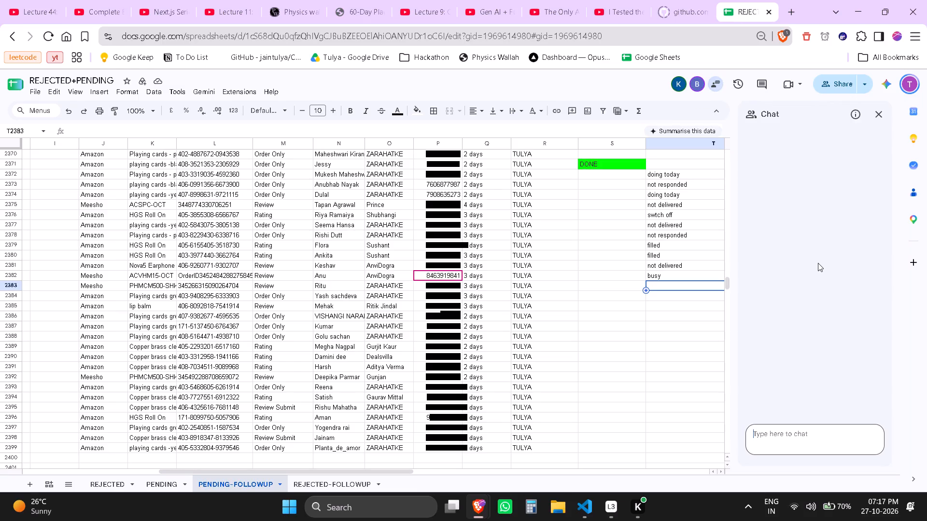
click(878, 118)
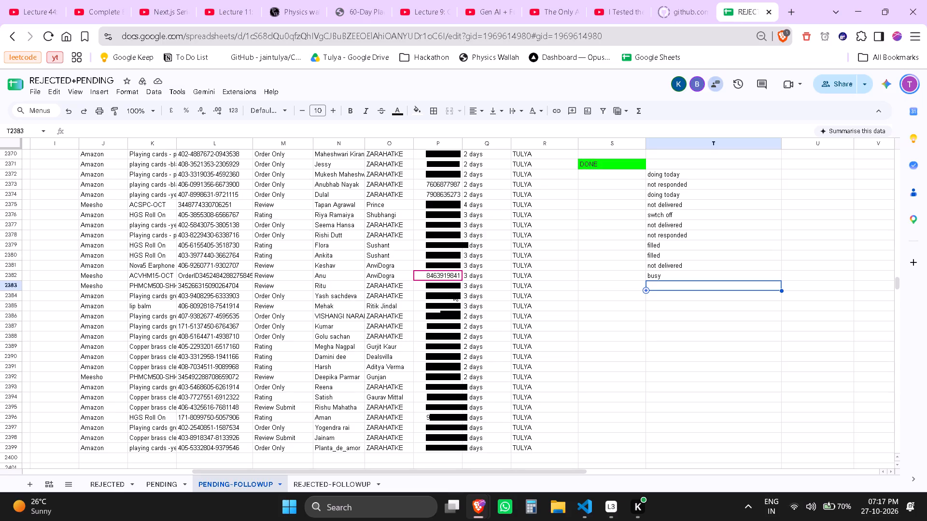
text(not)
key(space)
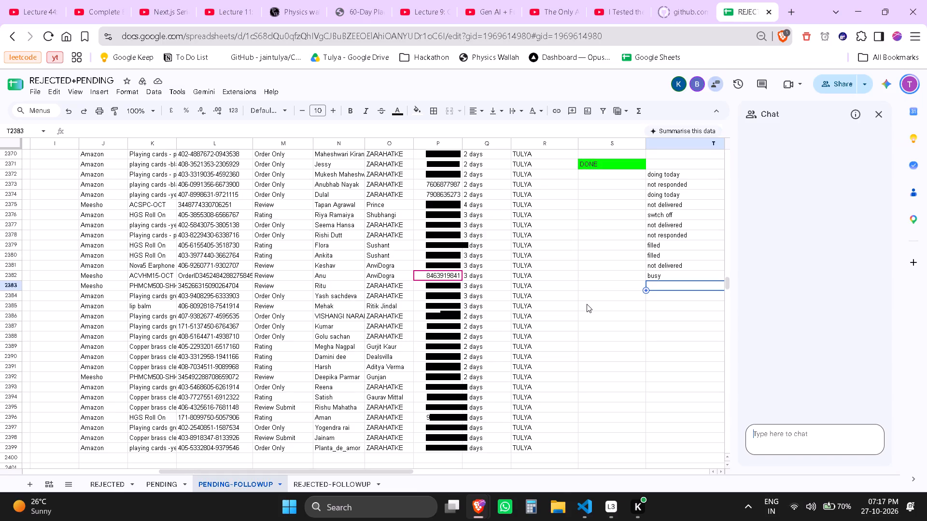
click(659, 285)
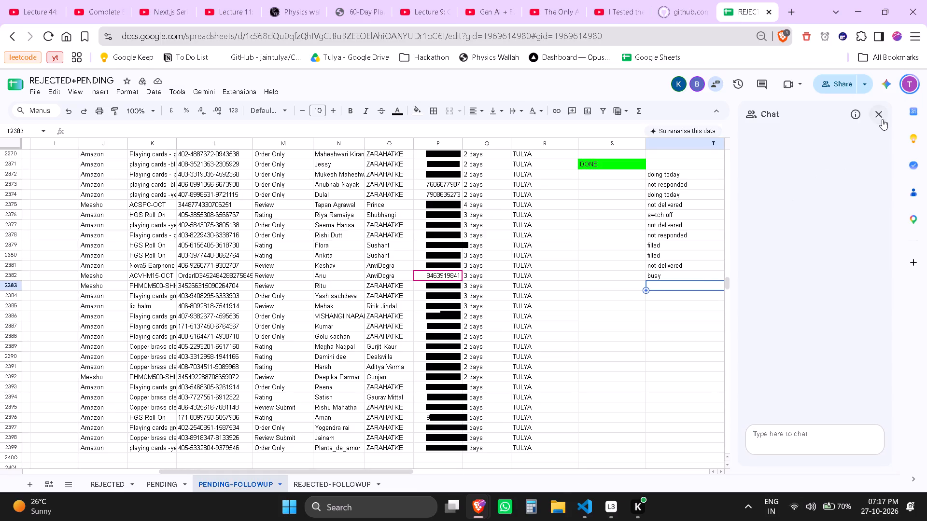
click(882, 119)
Enter the remark "not responded" in column T of row 2383.
click(660, 289)
text(not res)
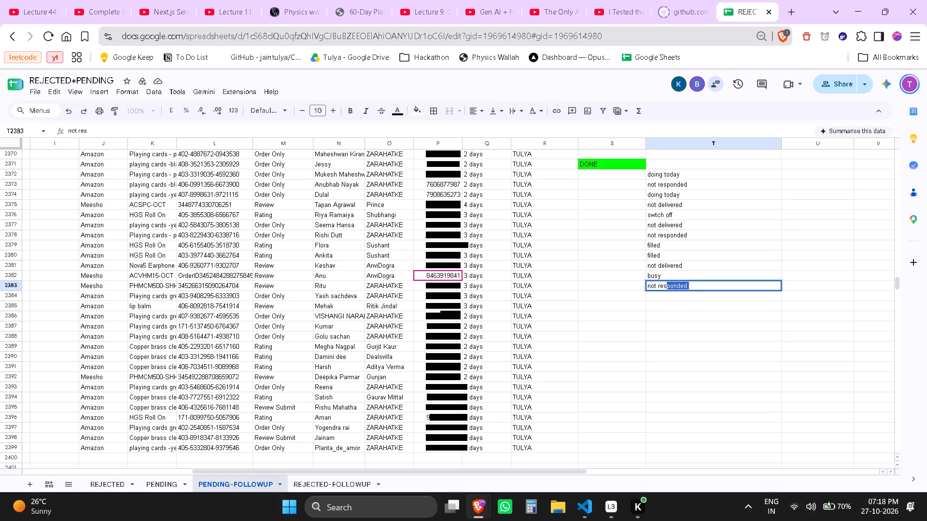
key(Tab)
Select the column T cell of row 2384 and look over the filled remarks and the remaining pending orders down to row 2399.
click(676, 297)
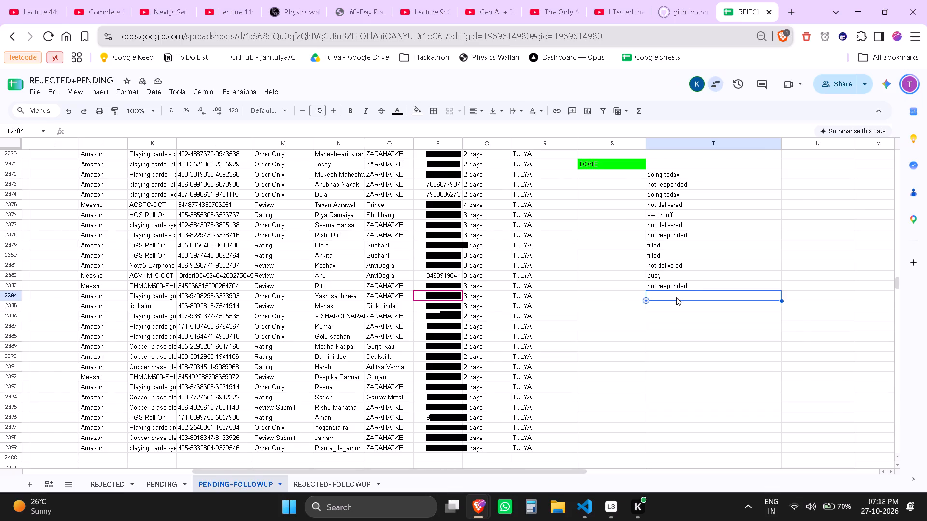
scroll(676, 297, up, 2)
scroll(676, 297, down, 1)
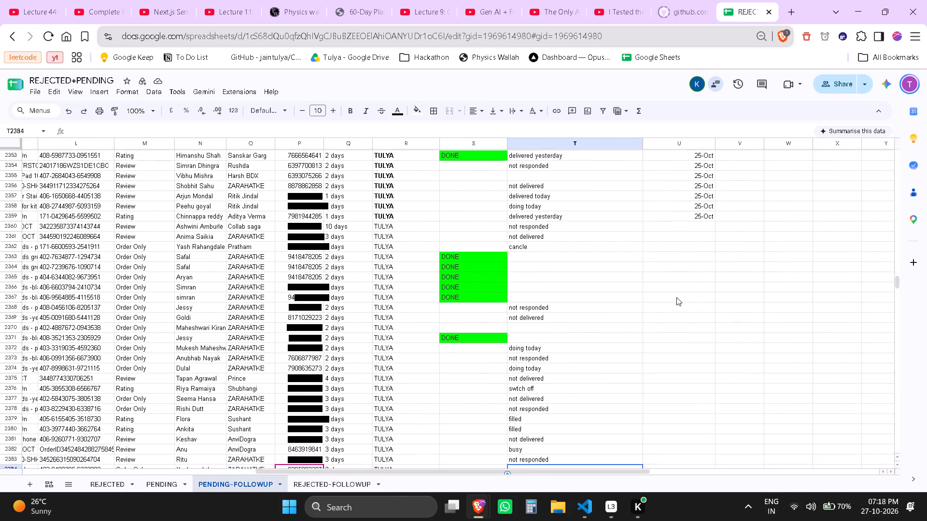
scroll(676, 297, down, 4)
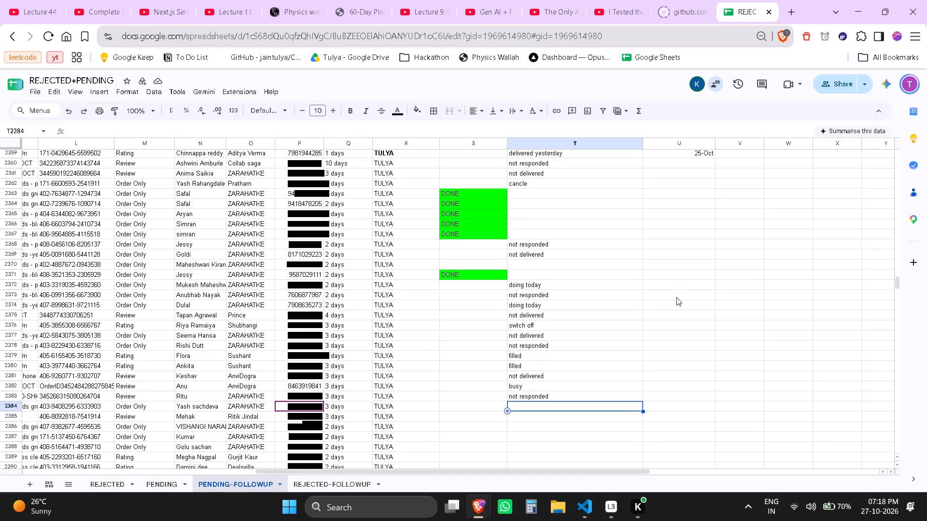
scroll(676, 297, down, 1)
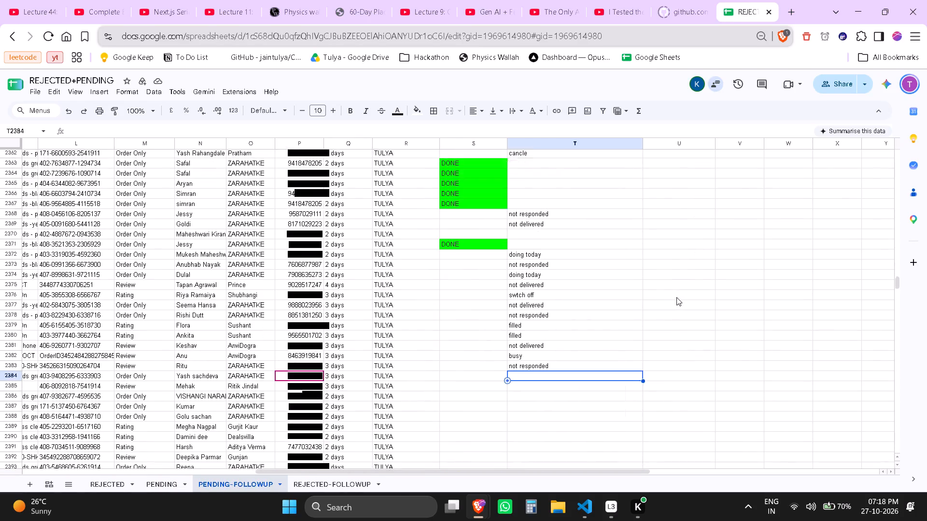
scroll(676, 297, down, 3)
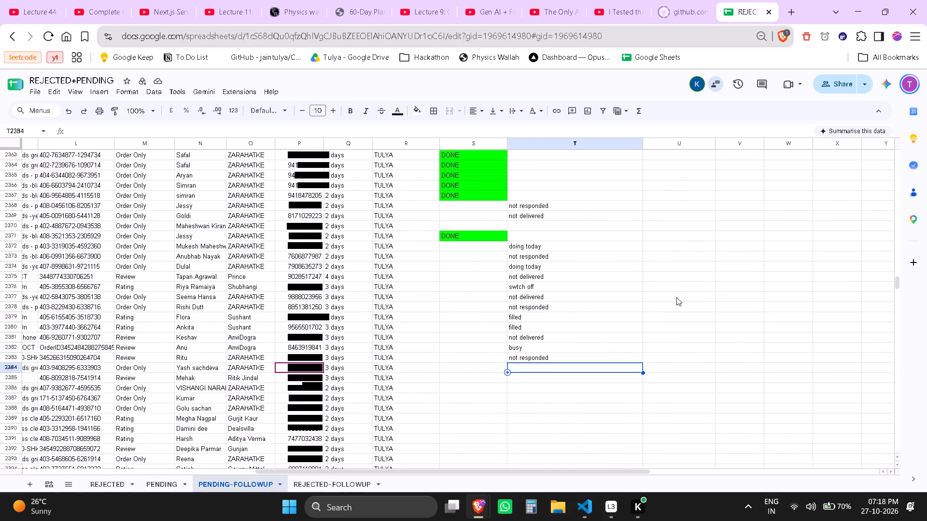
scroll(676, 297, down, 1)
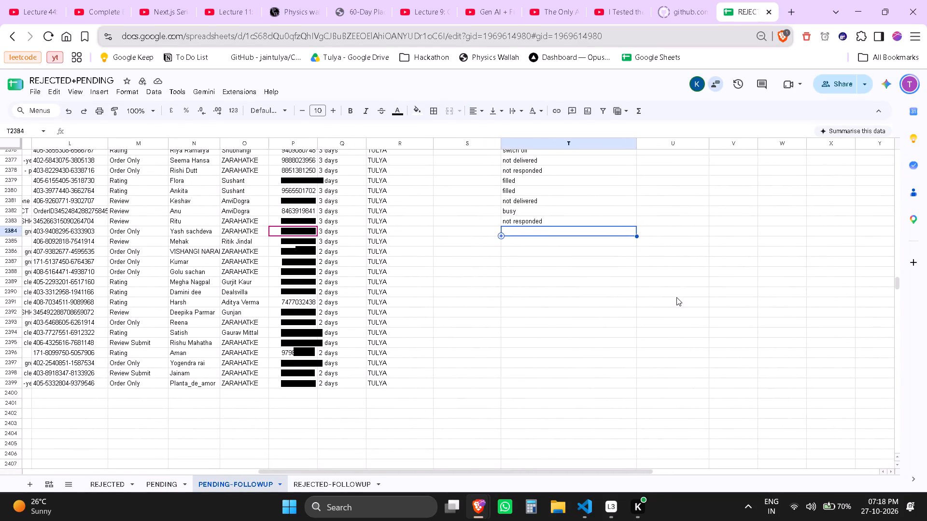
scroll(676, 297, down, 2)
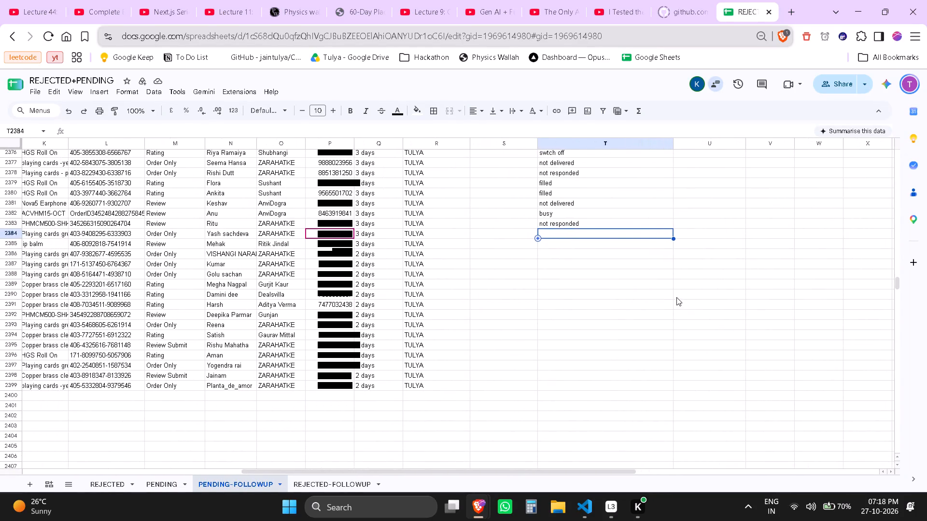
scroll(542, 266, right, 1)
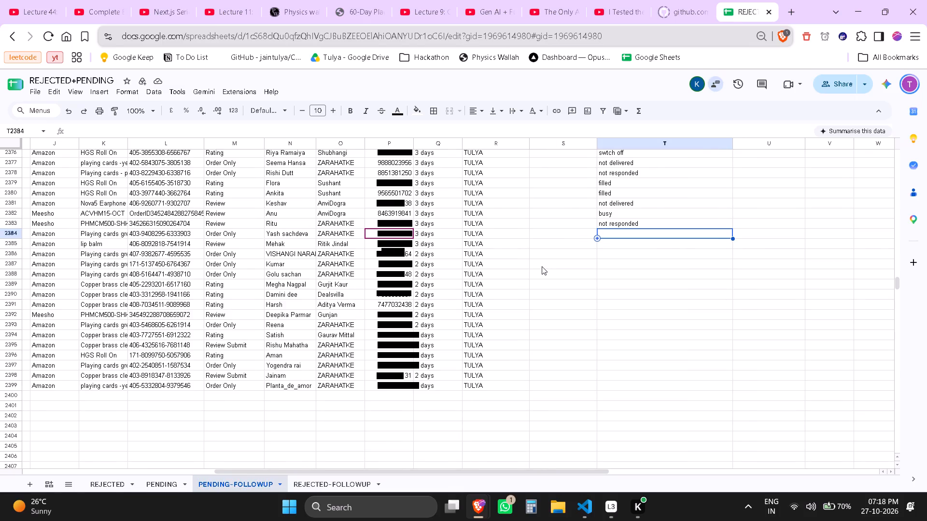
Enter the remark "delivered" in column T of row 2384.
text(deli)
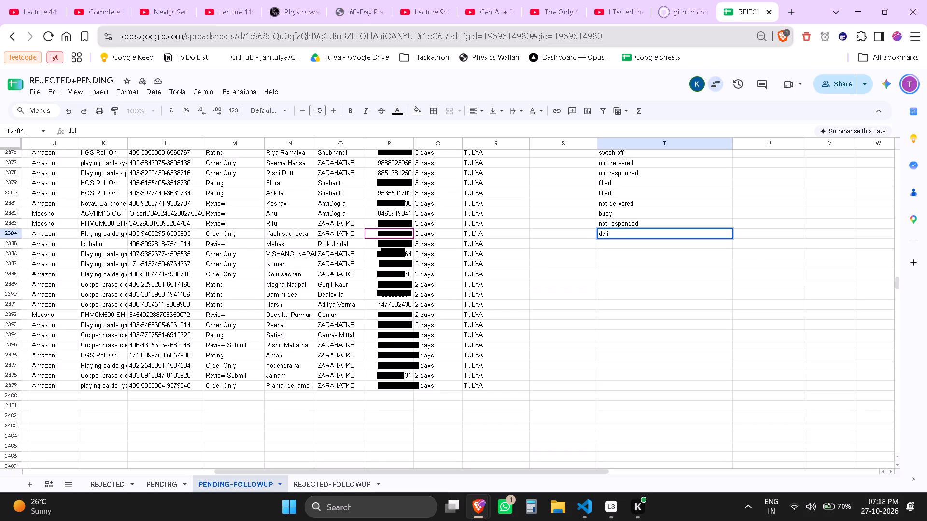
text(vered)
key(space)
click(616, 246)
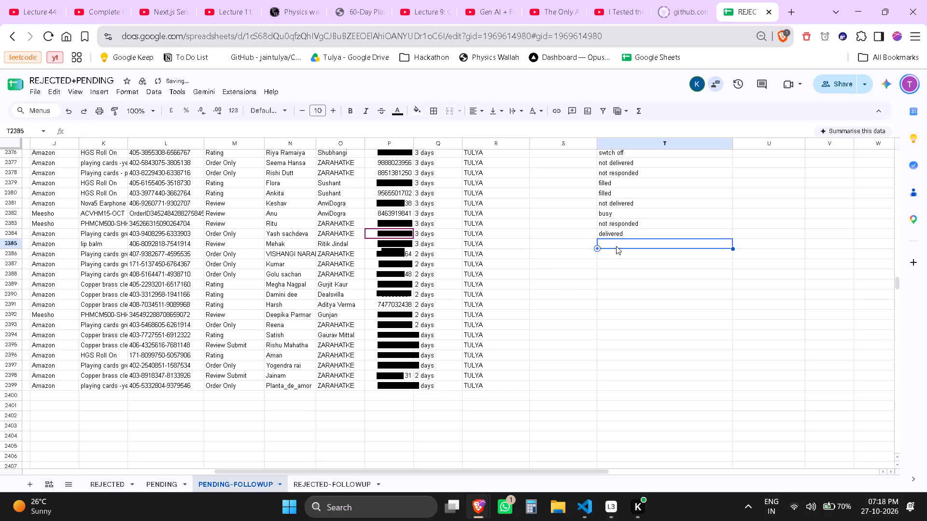
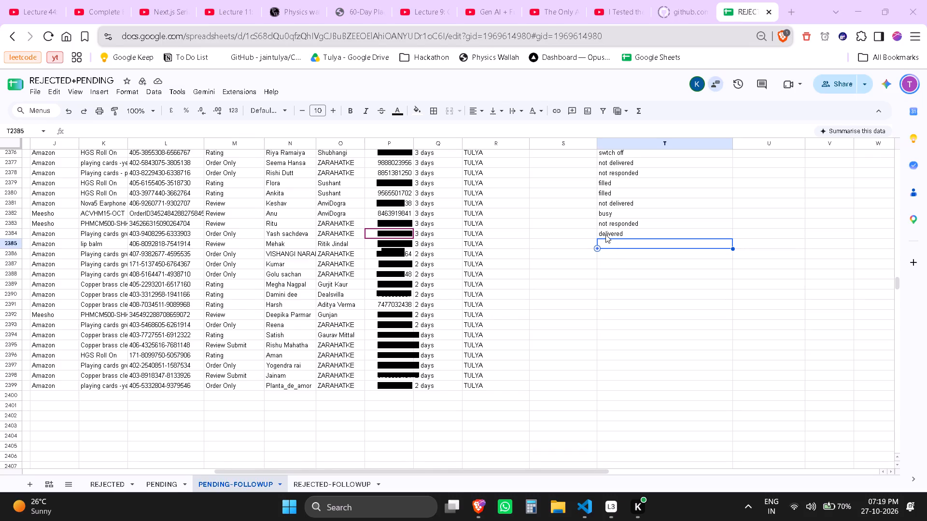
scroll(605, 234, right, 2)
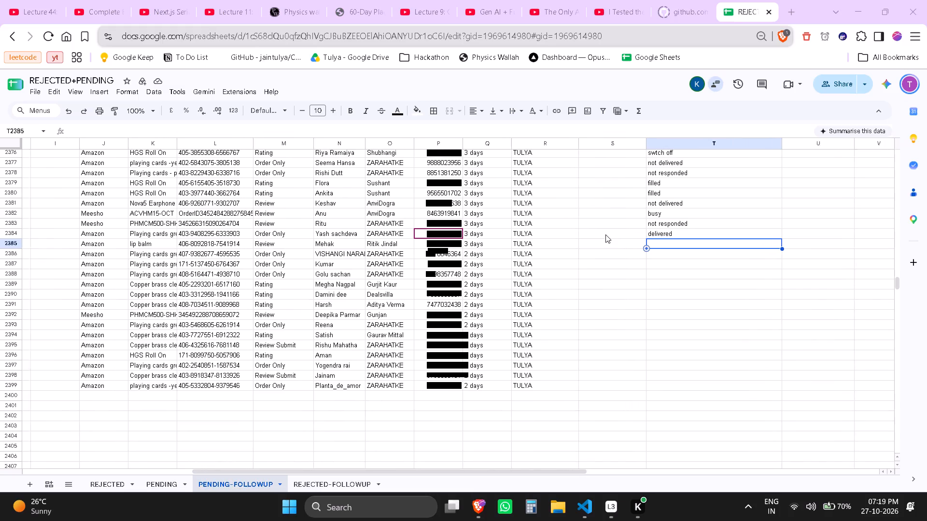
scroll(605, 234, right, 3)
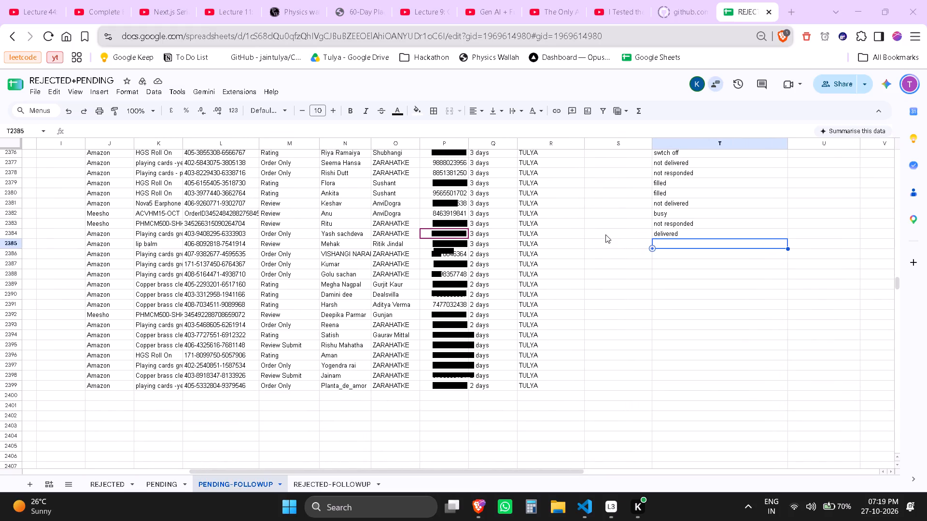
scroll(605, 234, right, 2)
Enter the remark "filled" in column T of row 2385.
click(676, 234)
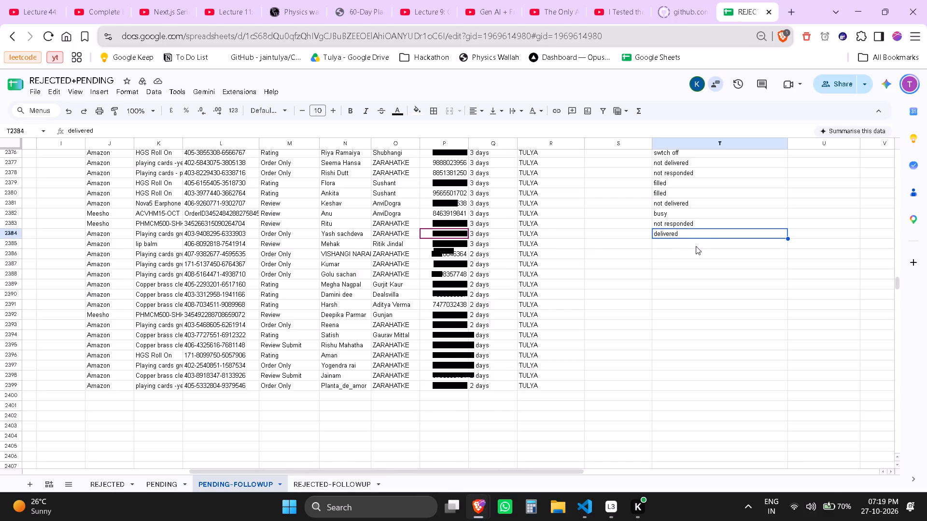
click(682, 241)
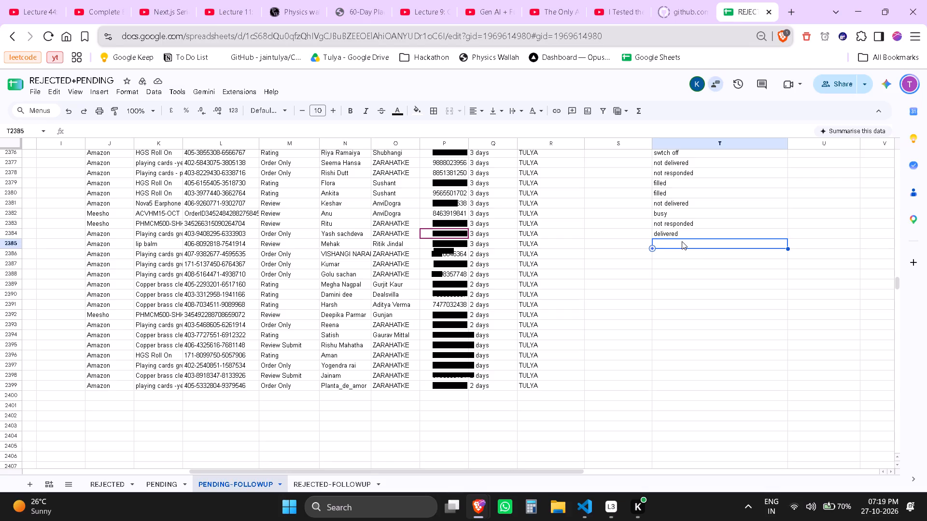
text(fil)
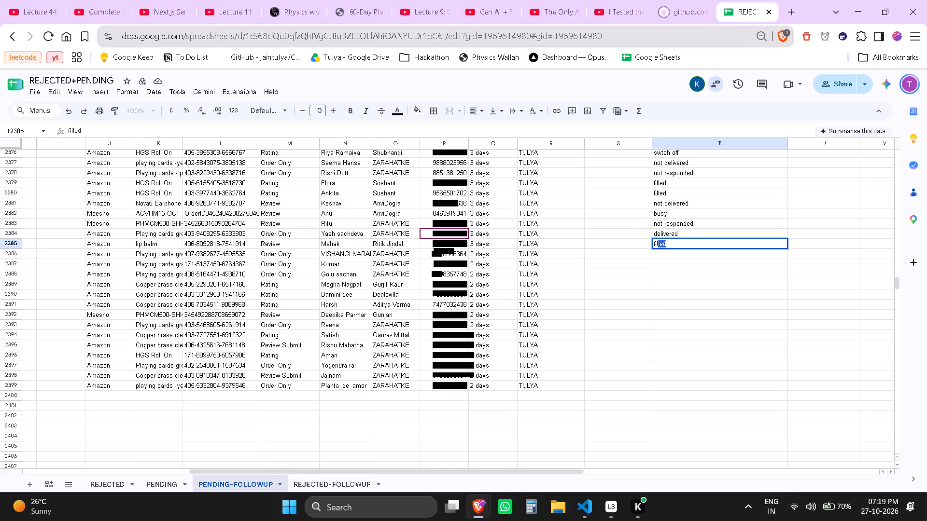
key(Tab)
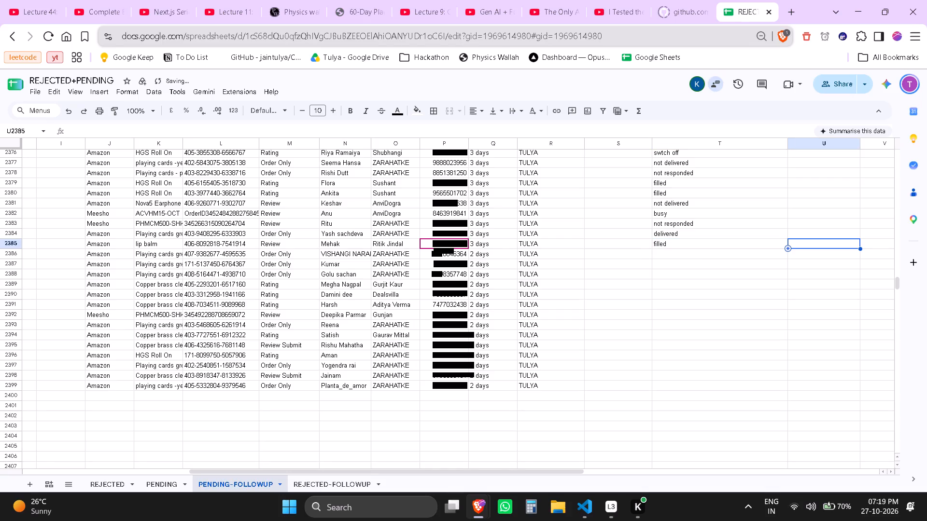
click(662, 255)
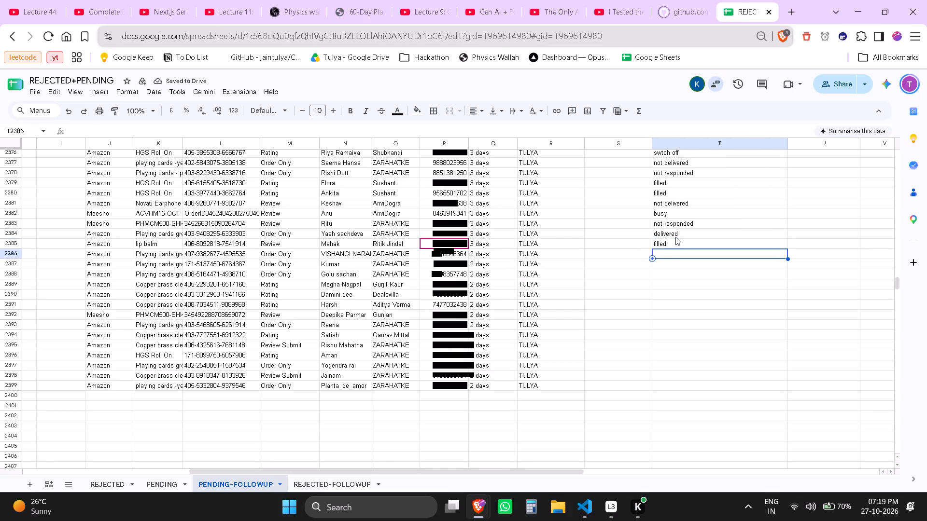
Replace the remark in column T of row 2384 with "doing today".
click(675, 237)
key(BackSpace)
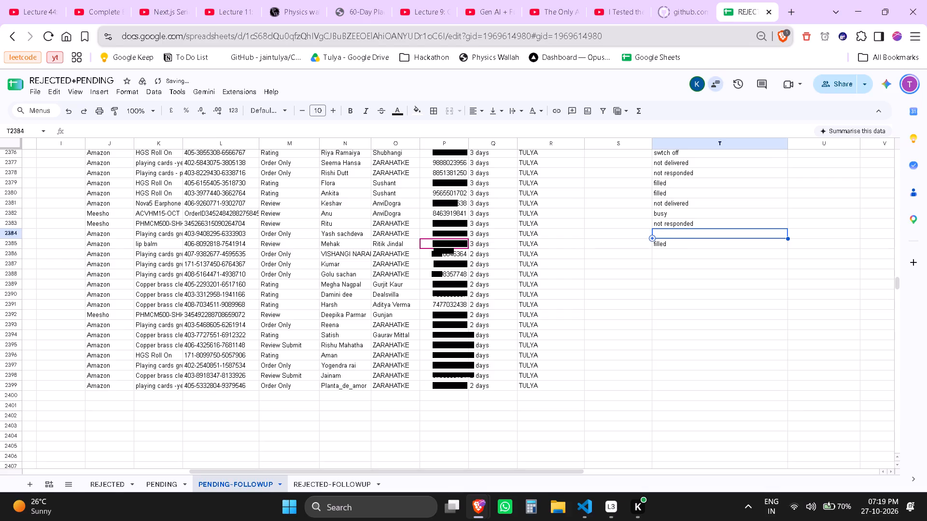
text(doingt)
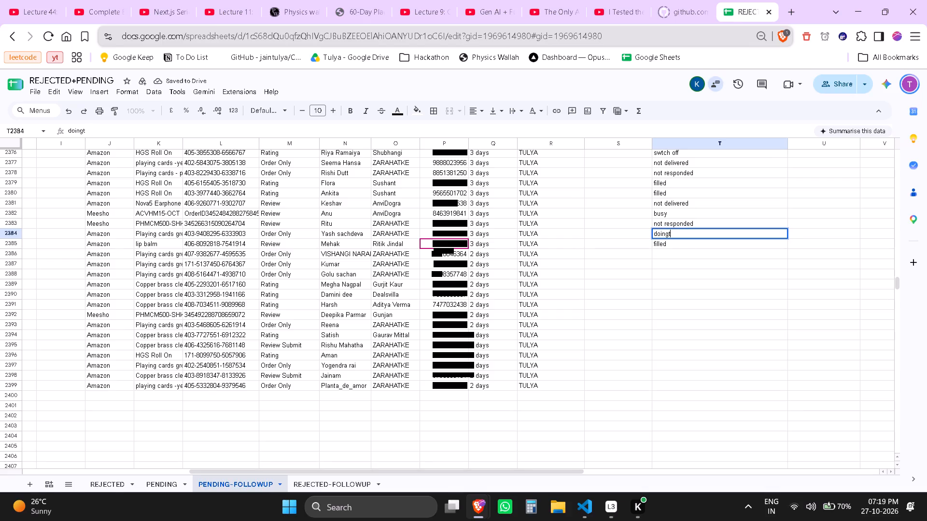
key(BackSpace)
key(space)
text(today)
click(677, 250)
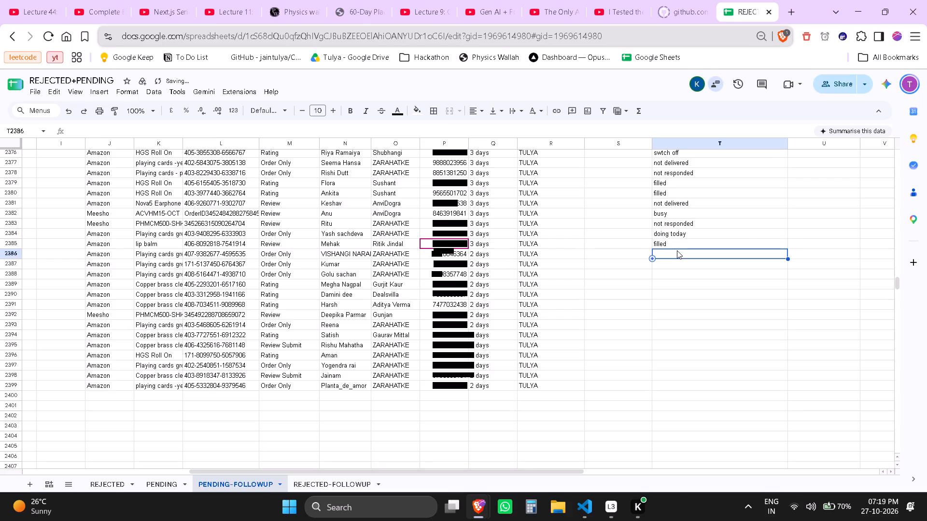
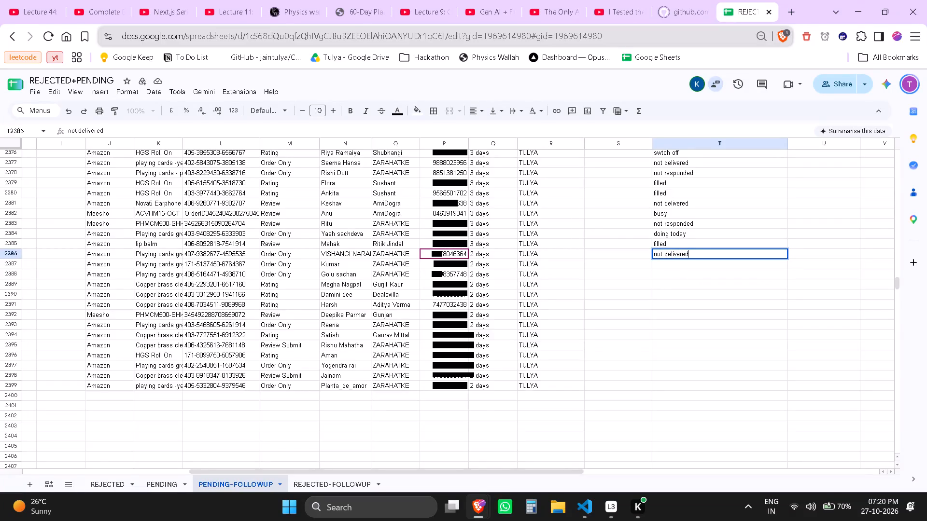
Enter the remark "not delivered" in column T of row 2387.
click(660, 262)
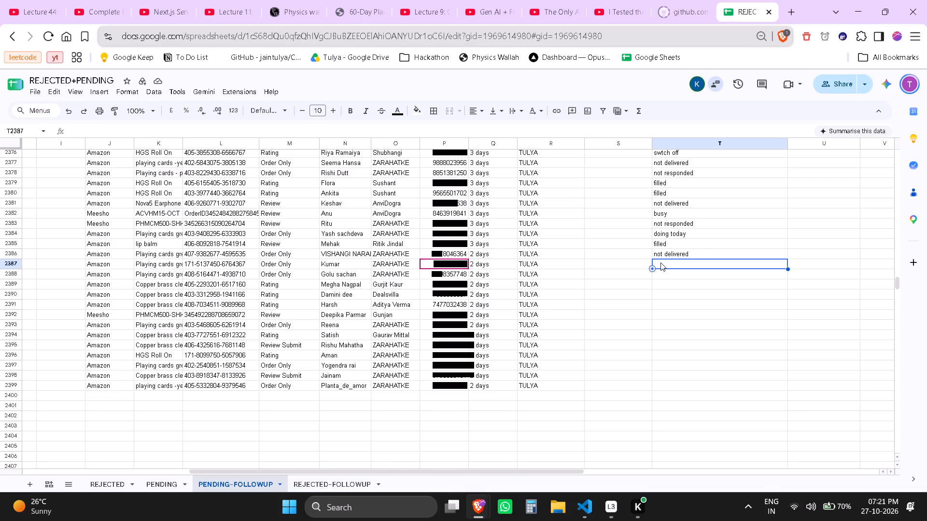
text(not delivered)
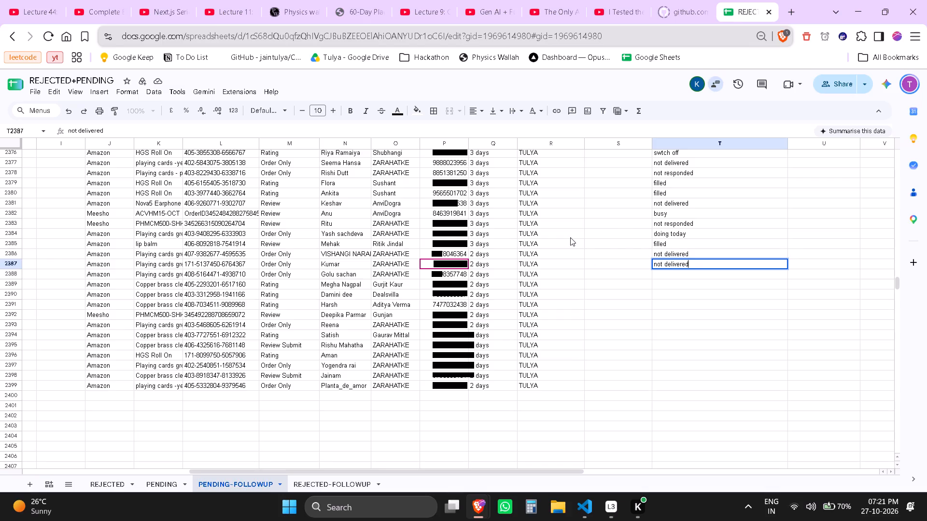
Replace the remark in column T of row 2378 with "not delivered".
click(705, 172)
text(ni)
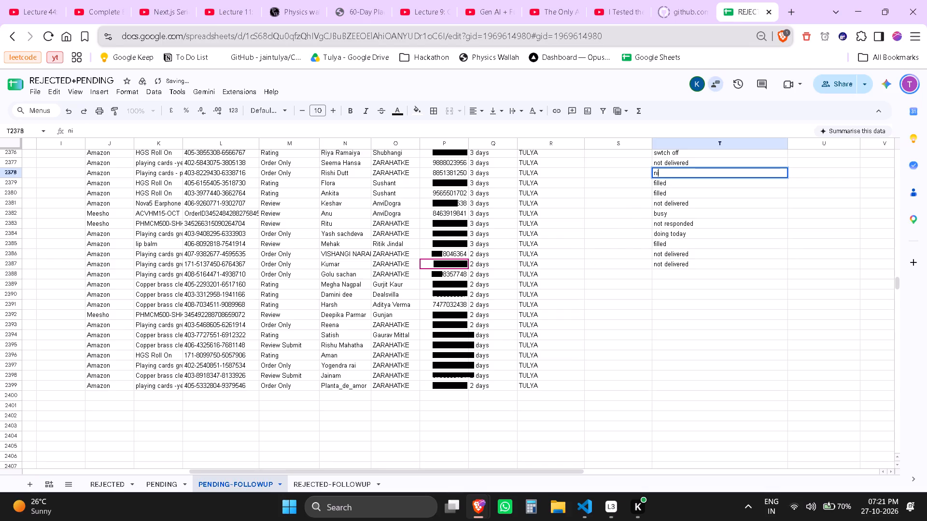
key(BackSpace)
text(ot delivered)
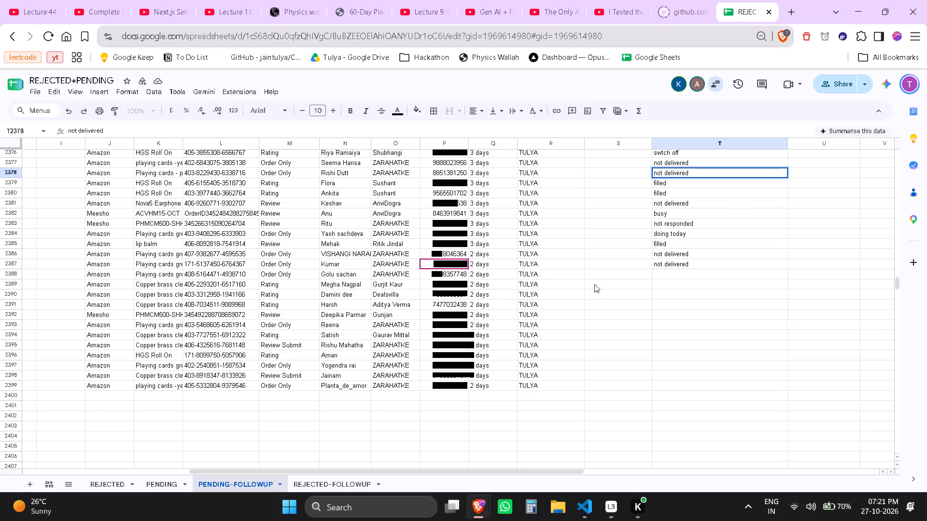
Enter the remark "not delivered" in column T of row 2388.
click(664, 275)
text(not delivered)
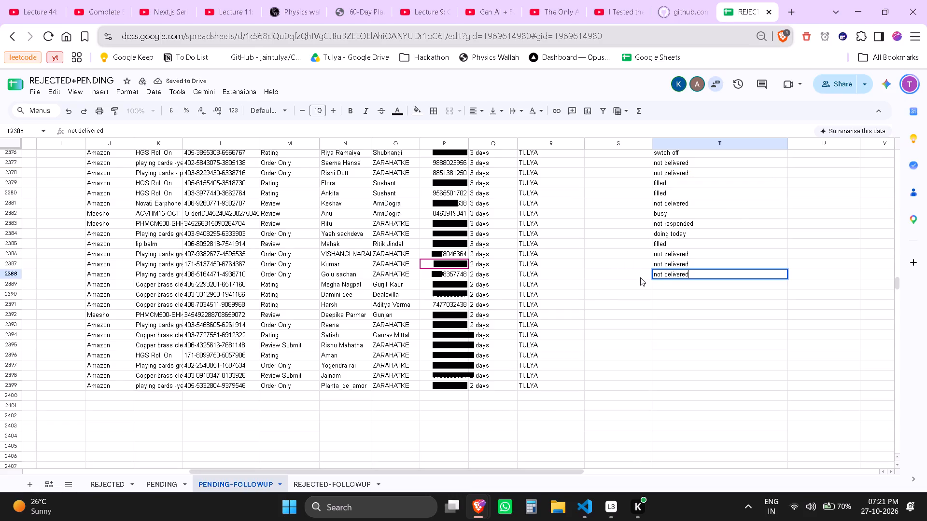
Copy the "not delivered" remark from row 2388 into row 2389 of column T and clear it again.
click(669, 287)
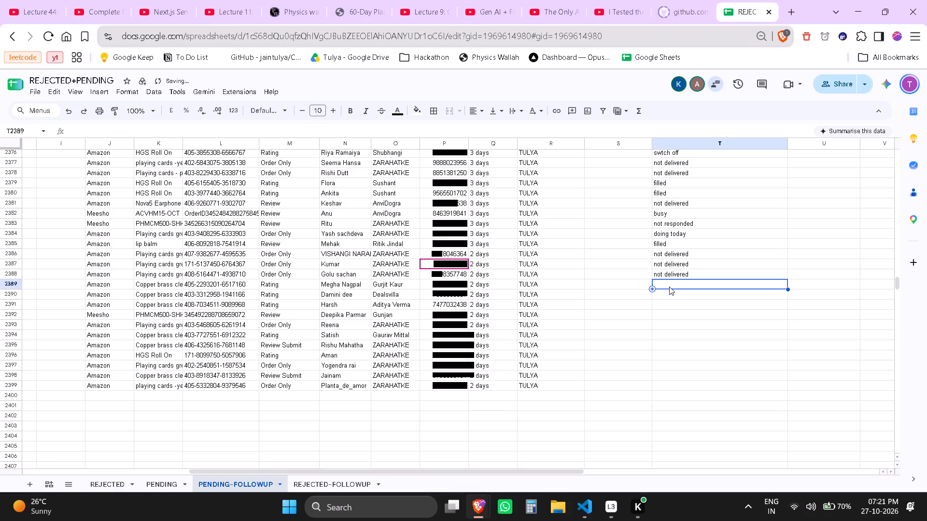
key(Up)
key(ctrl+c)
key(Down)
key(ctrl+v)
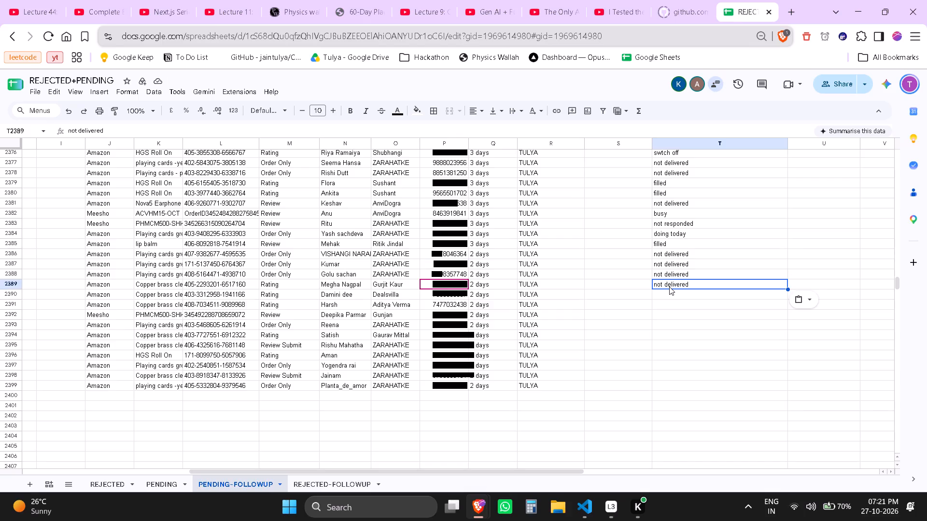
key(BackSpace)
Check the product of row 2389 and enter the remark "delivered today" in its column T cell.
click(166, 284)
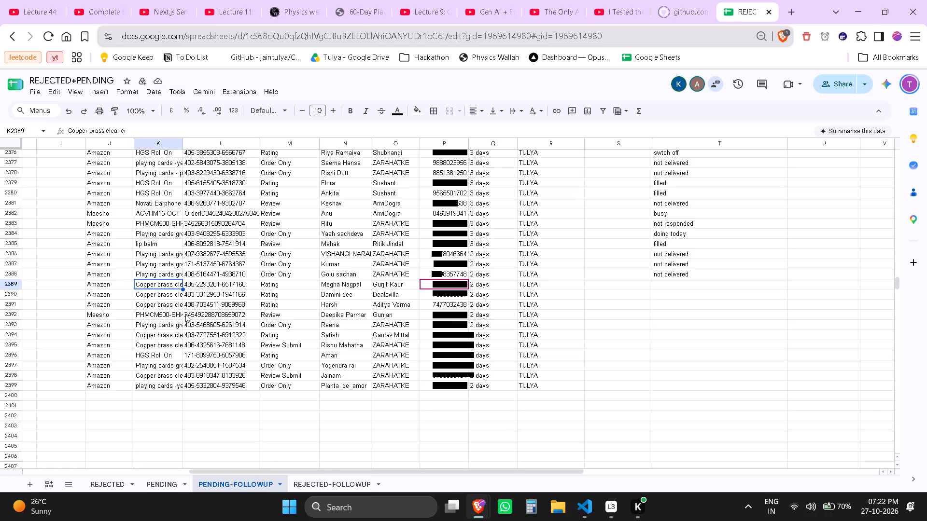
click(662, 286)
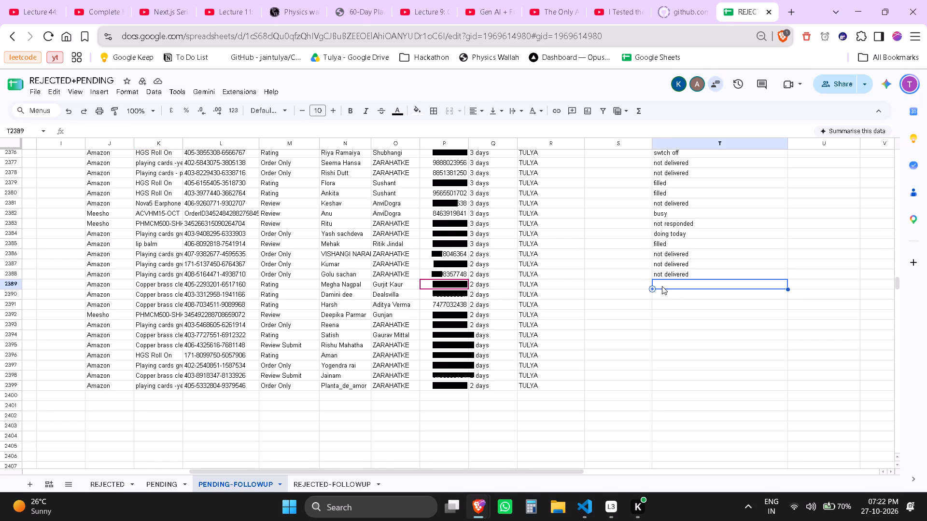
text(delivered today)
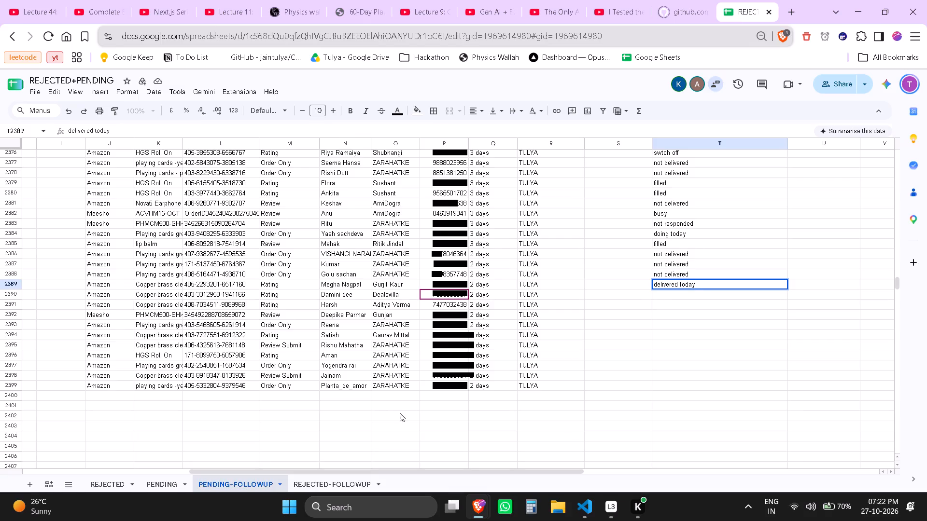
click(693, 294)
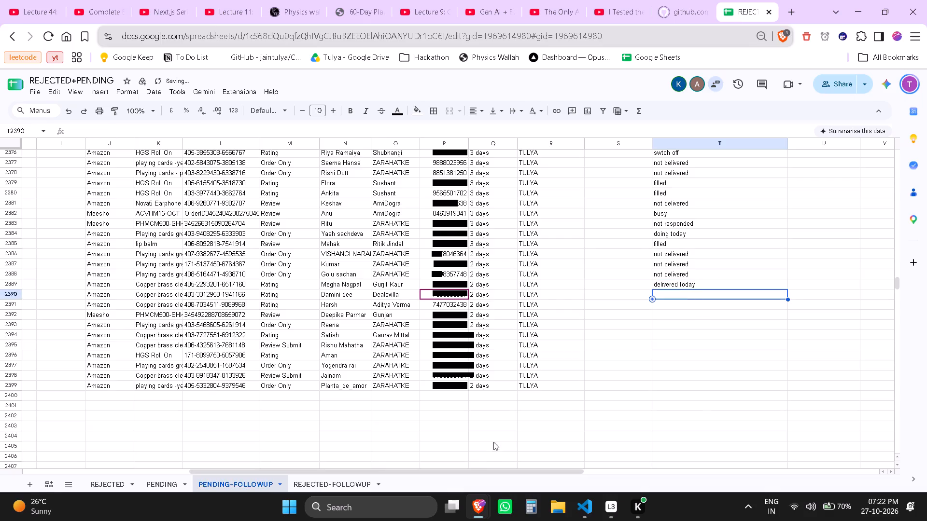
Examine the last filled rows of the REJECTED-FOLLOWUP sheet, including their remarks, and return to PENDING-FOLLOWUP.
click(322, 487)
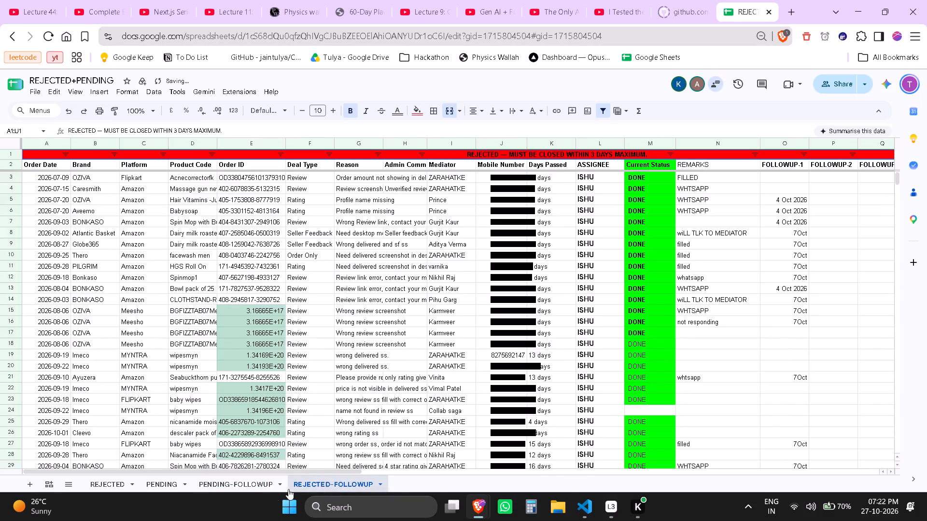
scroll(427, 398, down, 15)
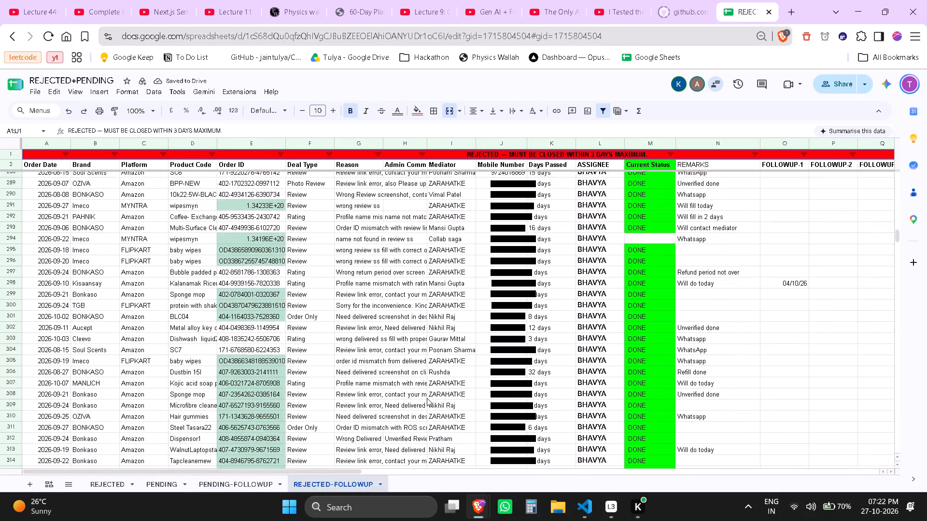
scroll(427, 398, down, 10)
scroll(427, 398, up, 1)
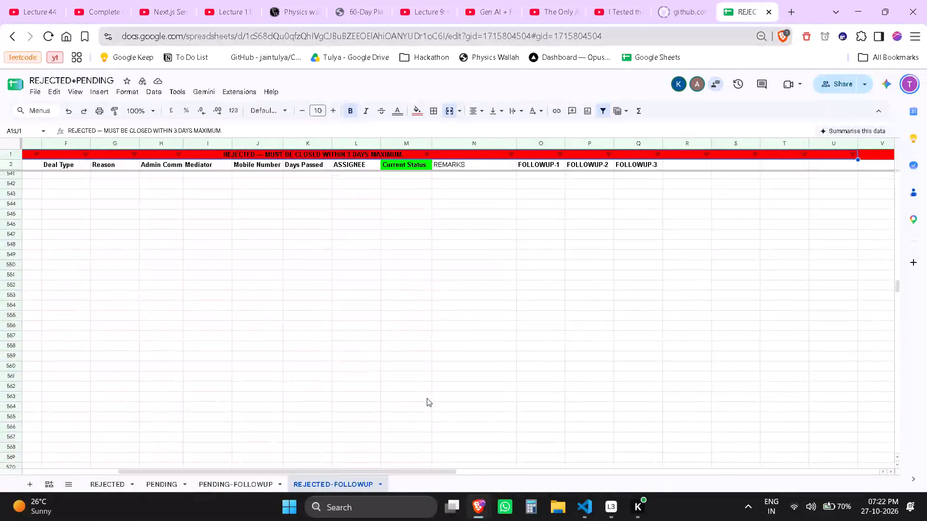
scroll(427, 398, up, 3)
scroll(427, 398, right, 1)
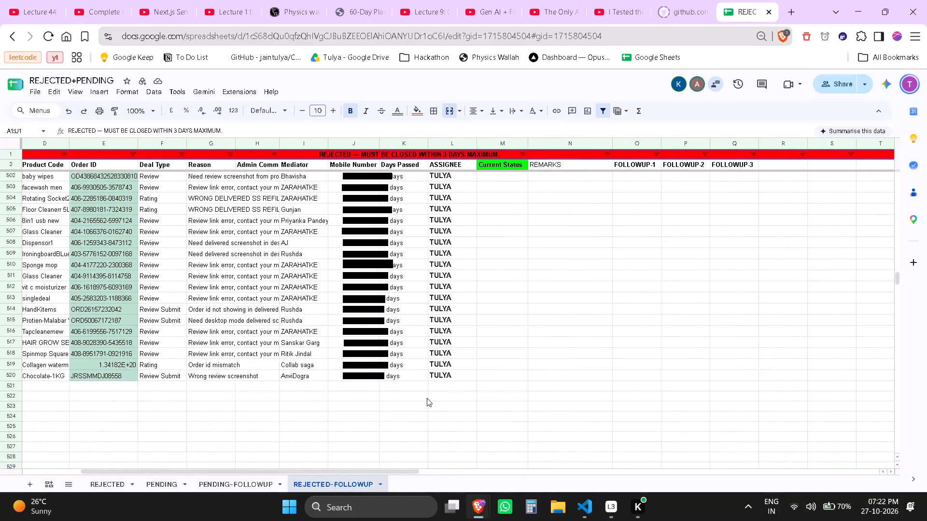
scroll(427, 398, right, 1)
scroll(398, 337, up, 1)
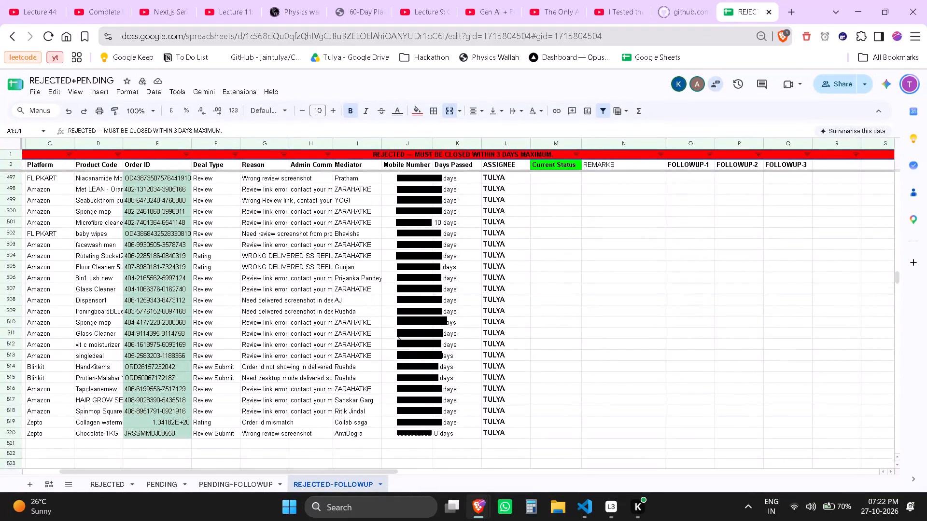
scroll(398, 337, up, 1)
scroll(398, 337, down, 1)
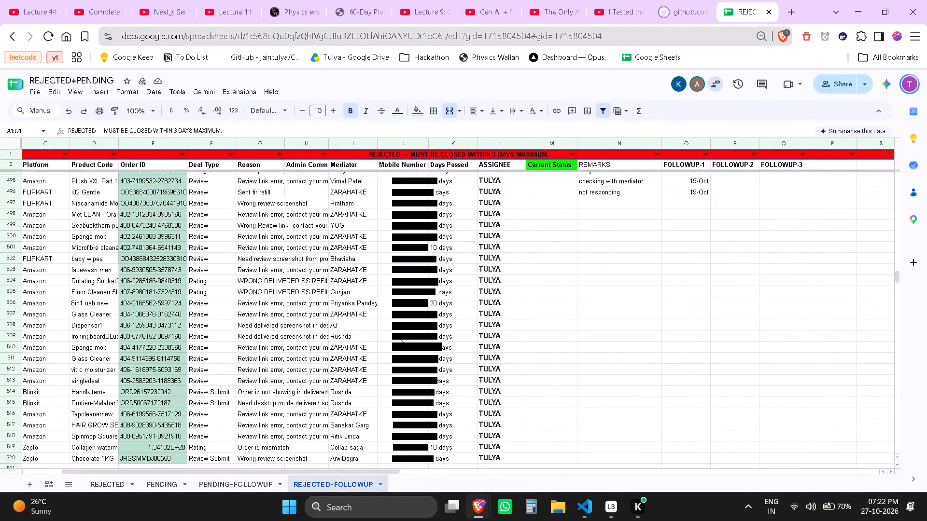
scroll(398, 337, down, 2)
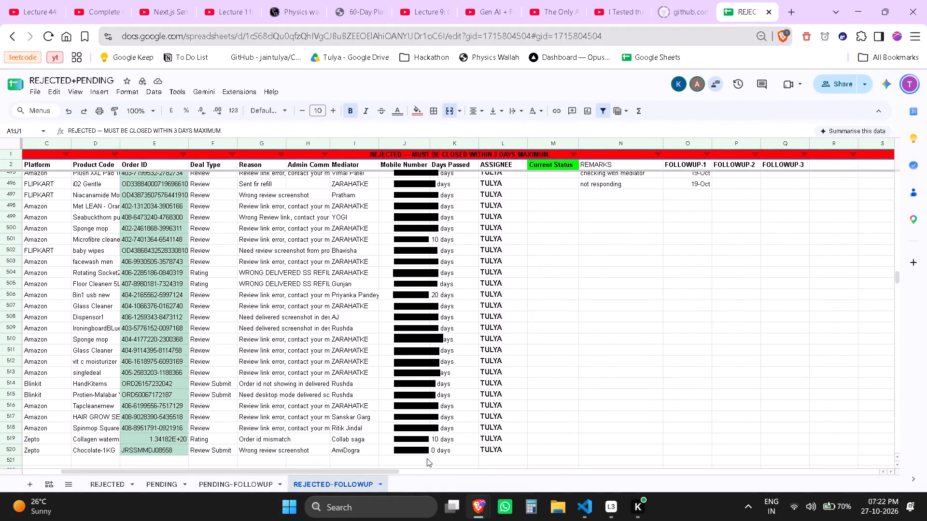
click(247, 486)
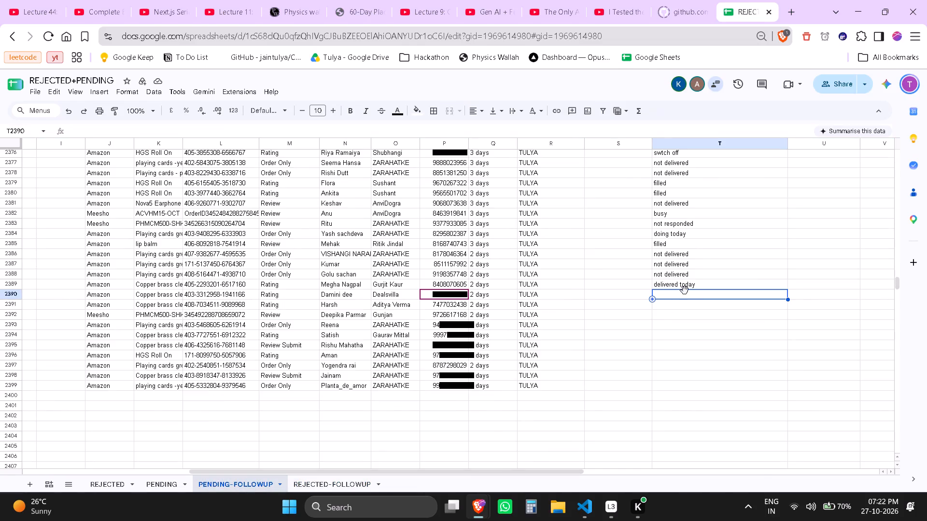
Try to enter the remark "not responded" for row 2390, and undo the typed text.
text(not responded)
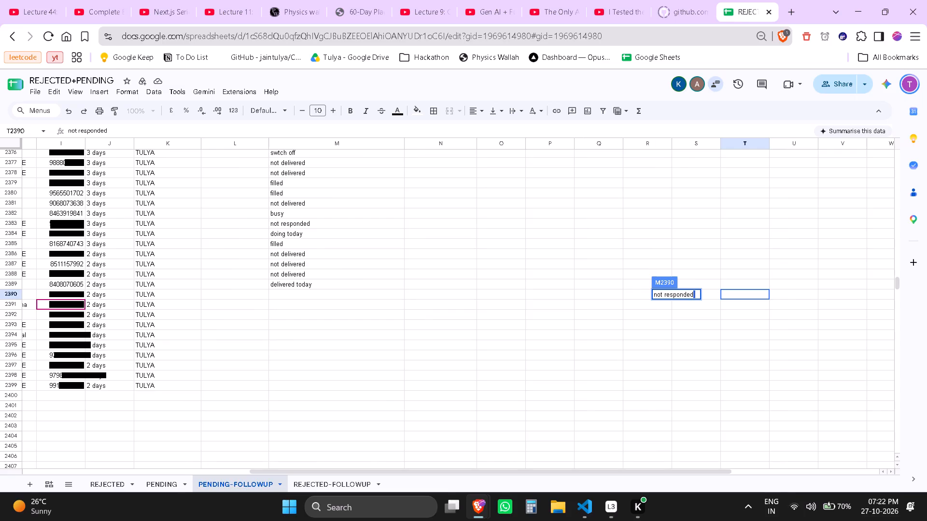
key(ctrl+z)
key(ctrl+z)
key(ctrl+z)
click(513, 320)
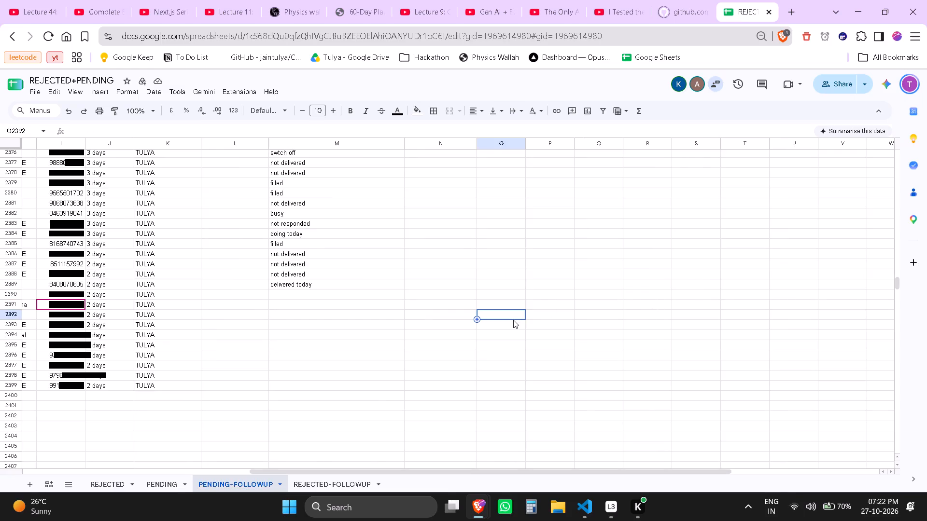
Enter the remark "not responded" in column M of row 2390.
click(286, 295)
scroll(286, 295, right, 2)
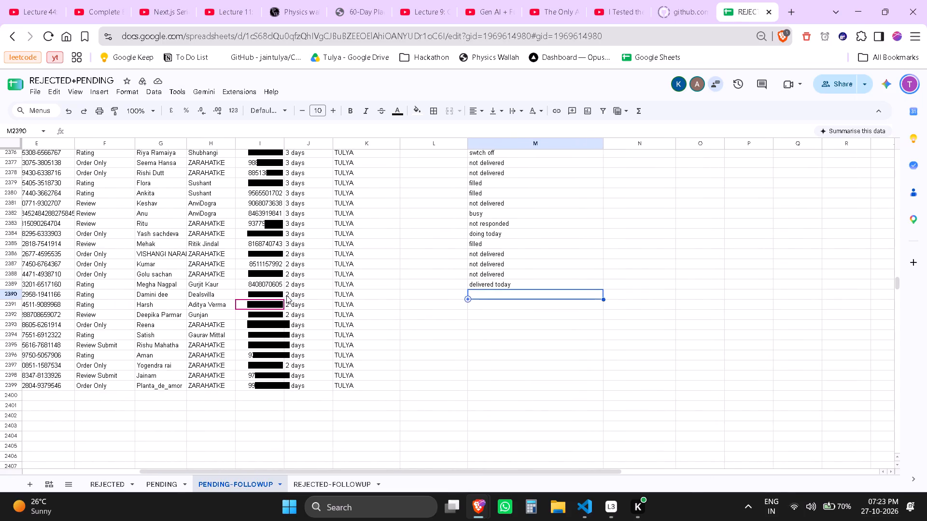
text(not res)
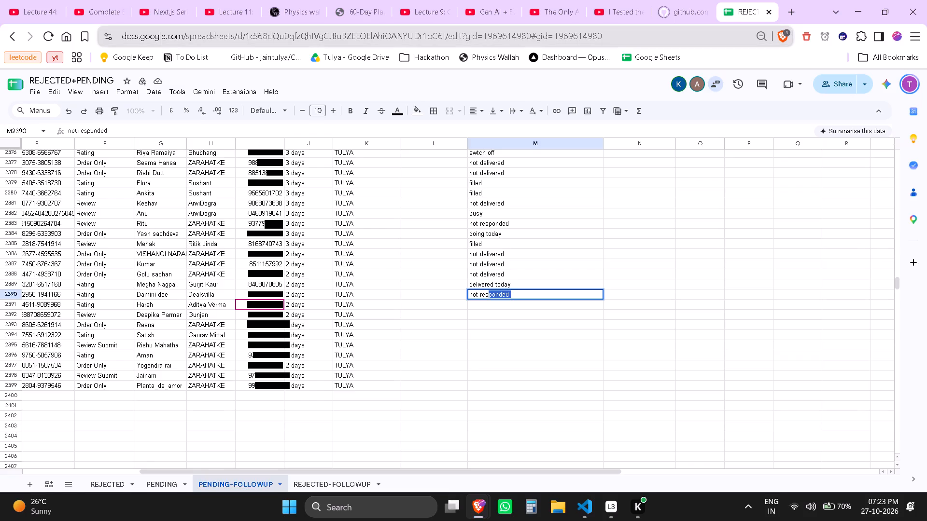
key(Tab)
Enter the remark "not delivered" in column M of row 2391.
scroll(251, 321, right, 1)
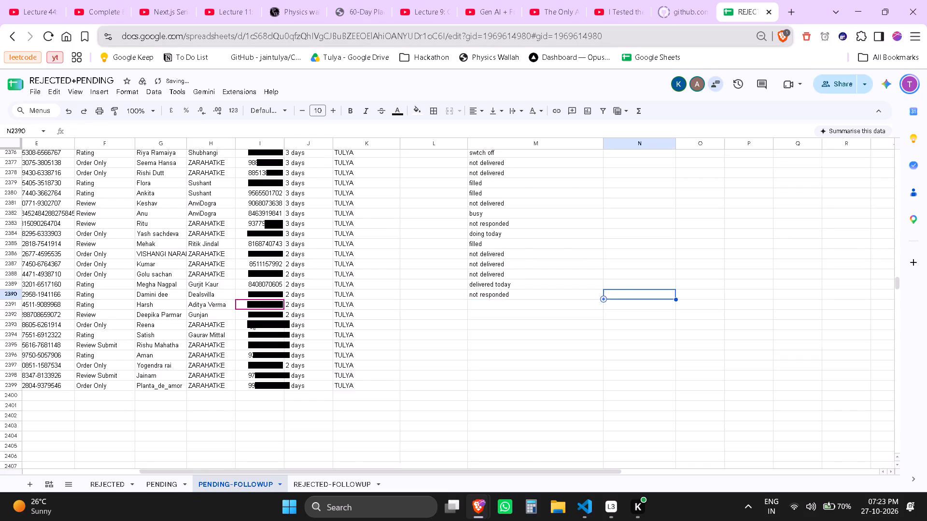
scroll(251, 321, right, 1)
click(619, 302)
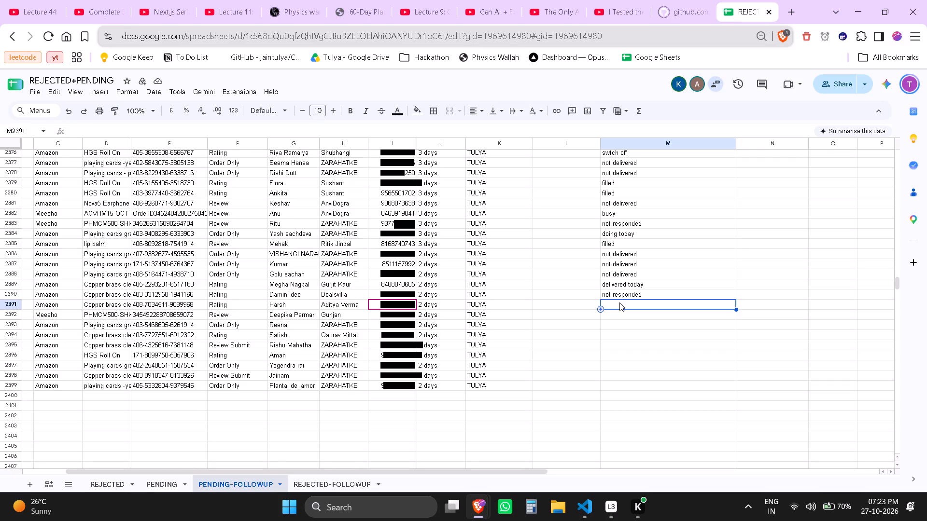
key(space)
text(o)
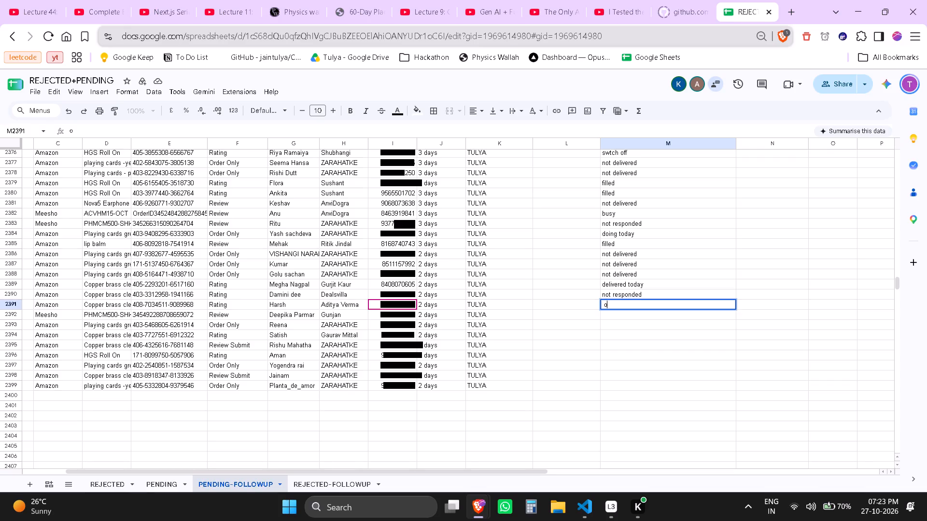
key(BackSpace)
text(no)
text(t)
key(space)
text(ded)
key(BackSpace)
text(livered)
key(Down)
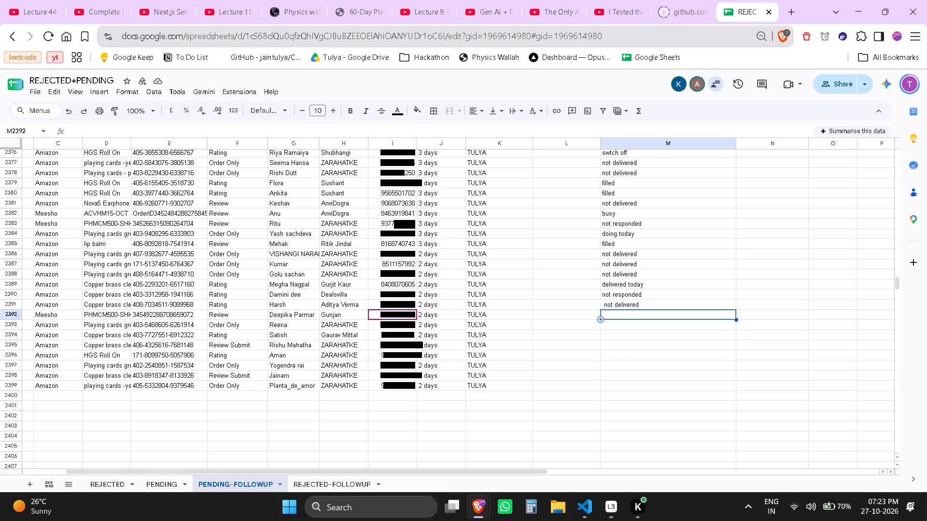
Enter the remark "not elivered" in column M of row 2392.
scroll(619, 302, right, 1)
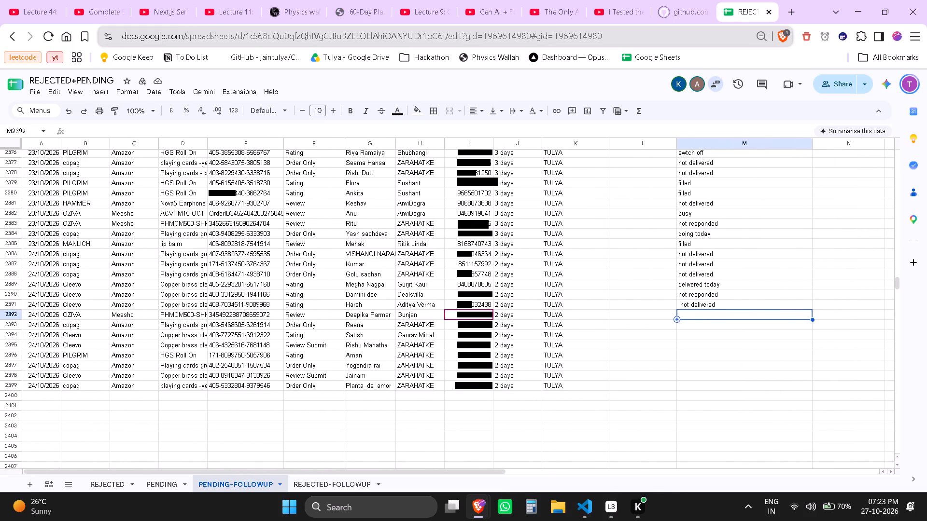
scroll(619, 302, right, 1)
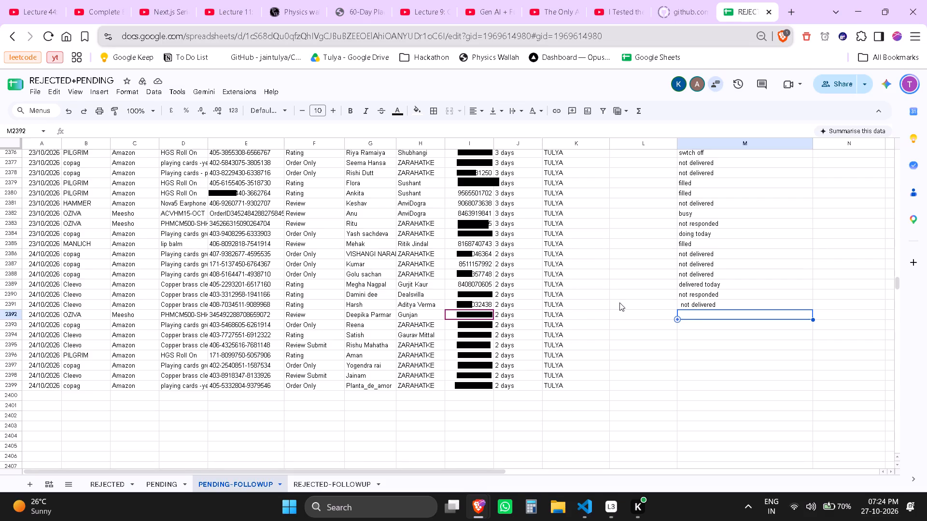
text(nopt)
key(space)
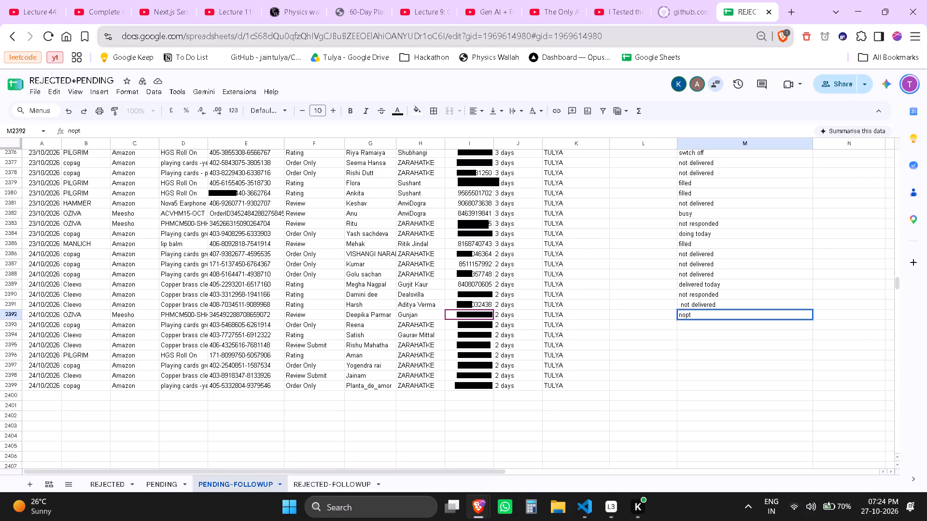
key(BackSpace)
key(BackSpace)
key(BackSpace)
text(t elivered)
key(Down)
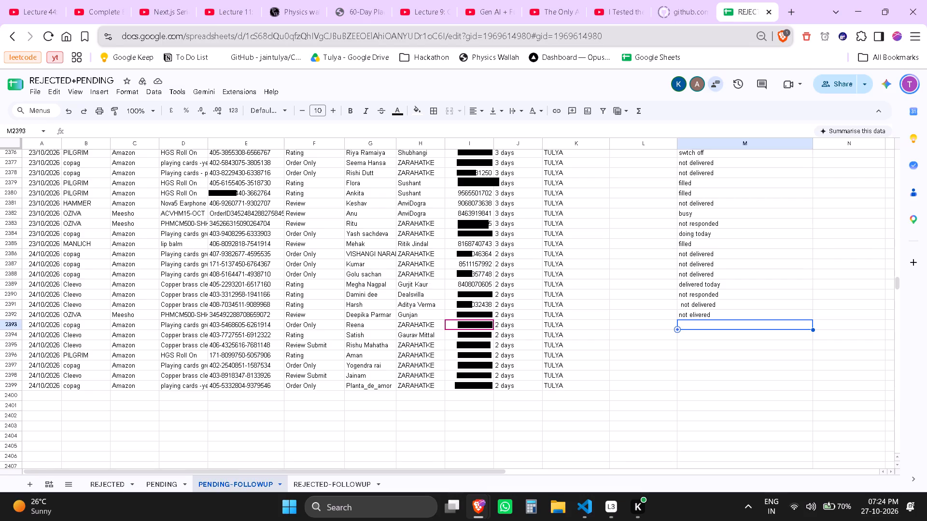
Enter the remark "busy" in column M of row 2393.
text(bud)
key(BackSpace)
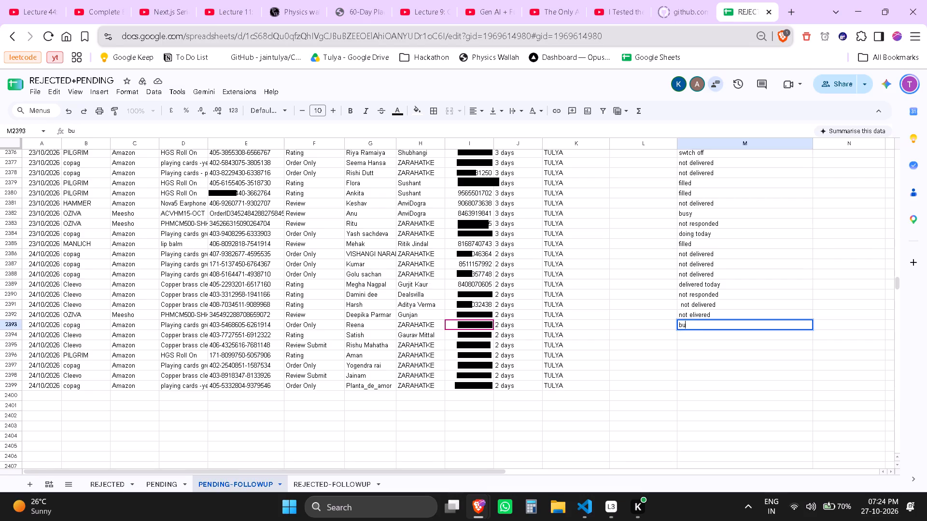
text(sy)
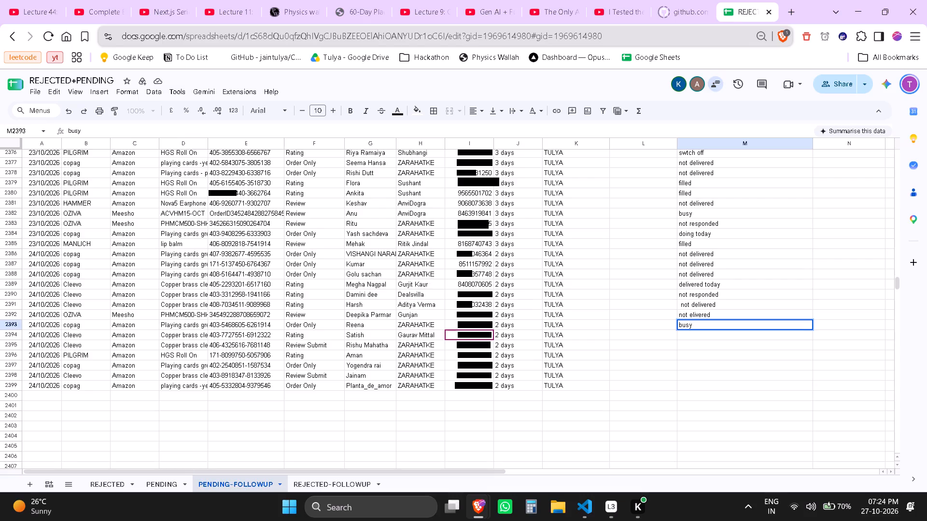
Enter the remark "not delivered" in column M of row 2394.
click(680, 336)
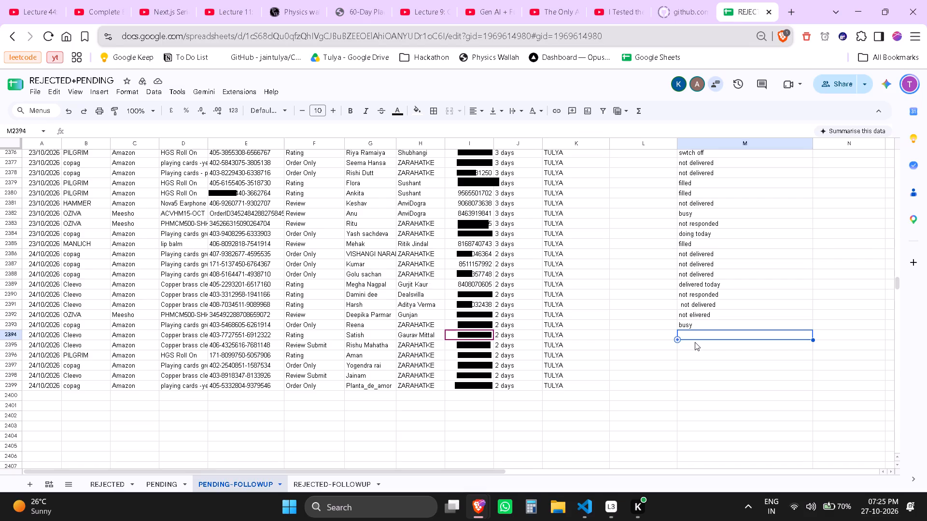
text(not delivered)
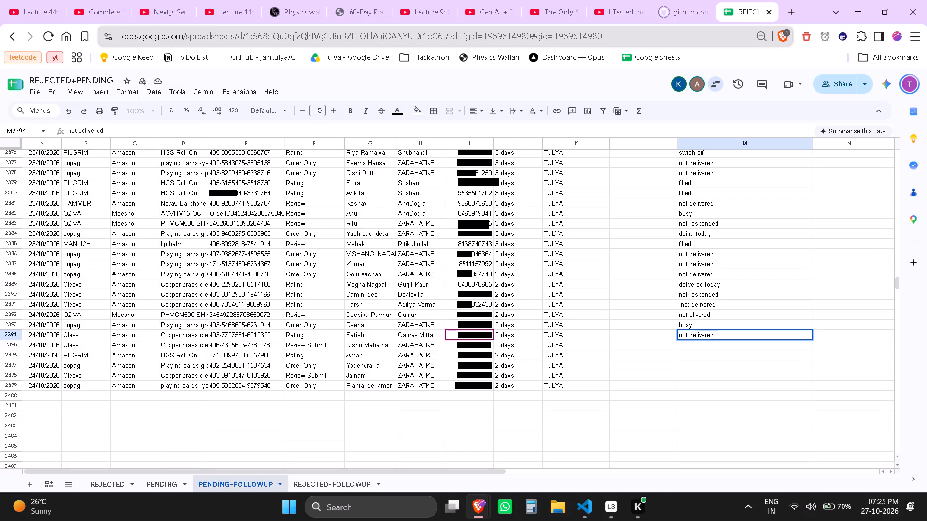
click(464, 175)
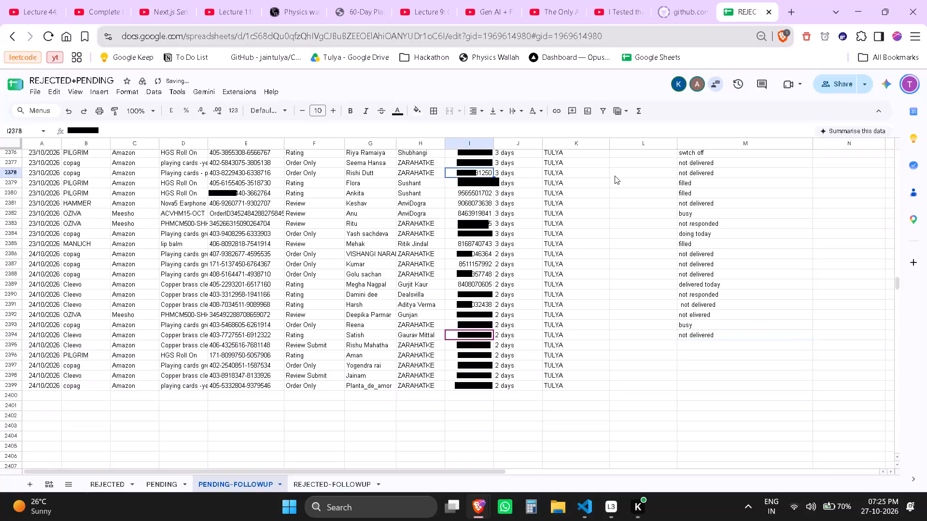
Select the empty remark cell in column M of row 2395.
click(693, 348)
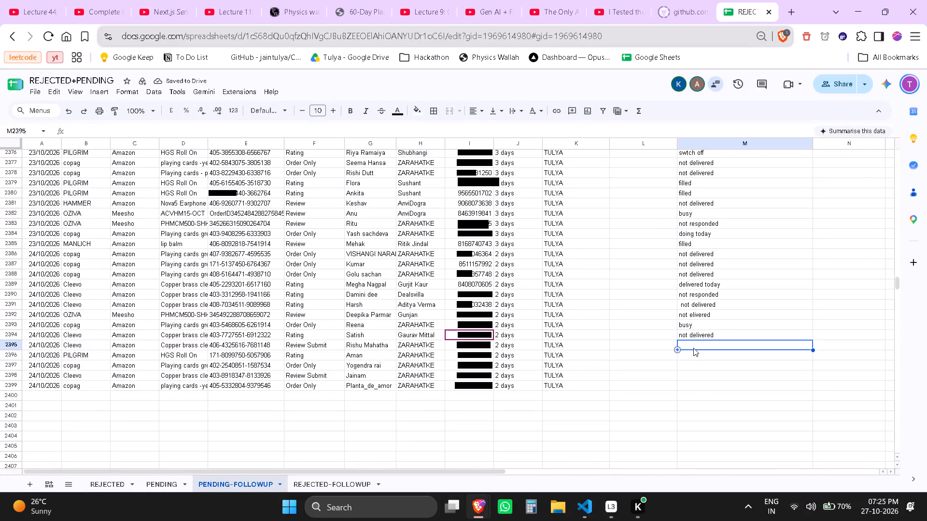
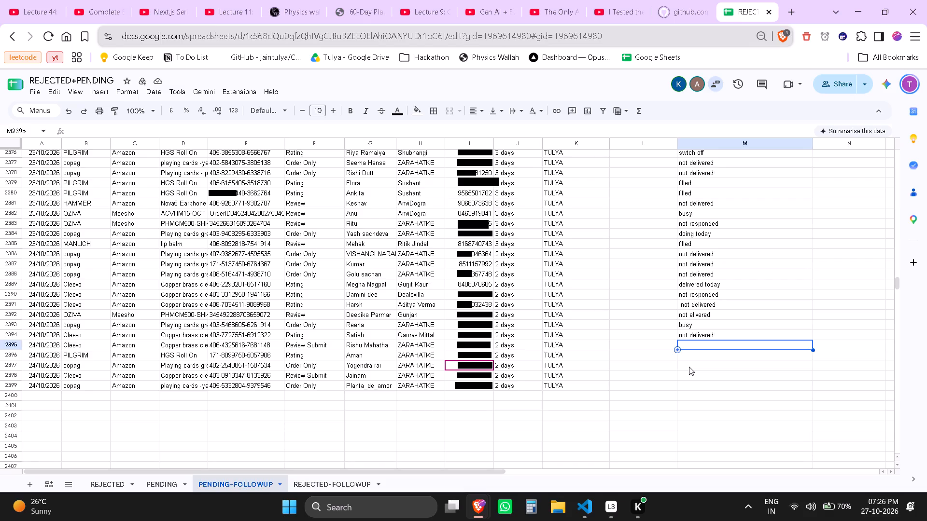
Enter the remark "not responded" in column M of row 2395.
click(689, 367)
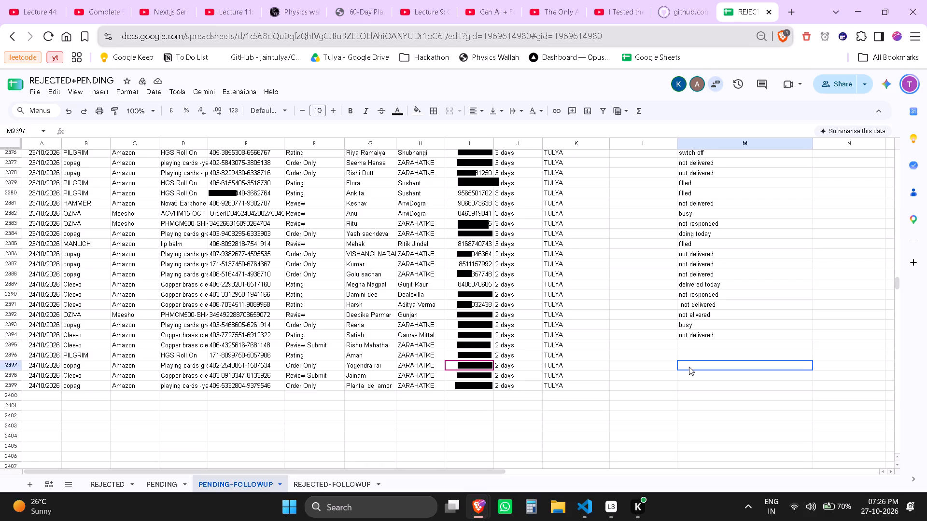
click(685, 346)
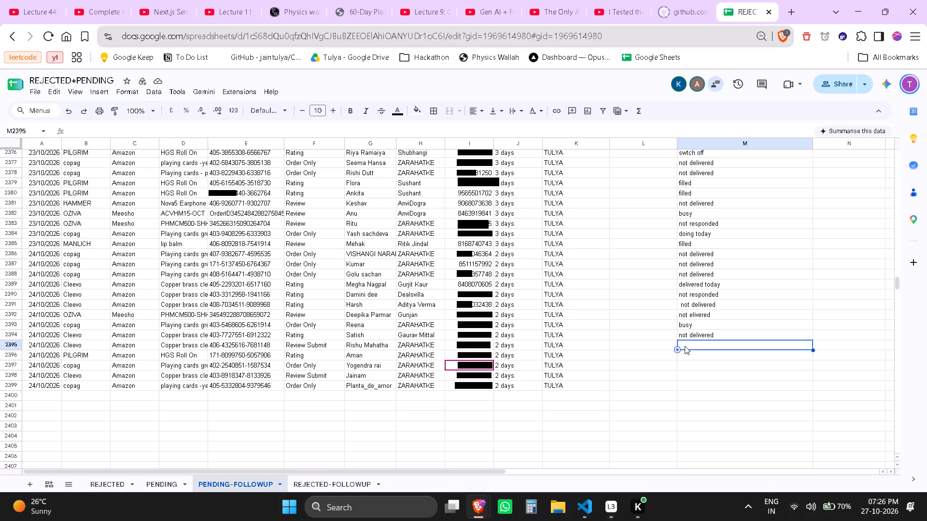
text(not)
key(space)
text(res)
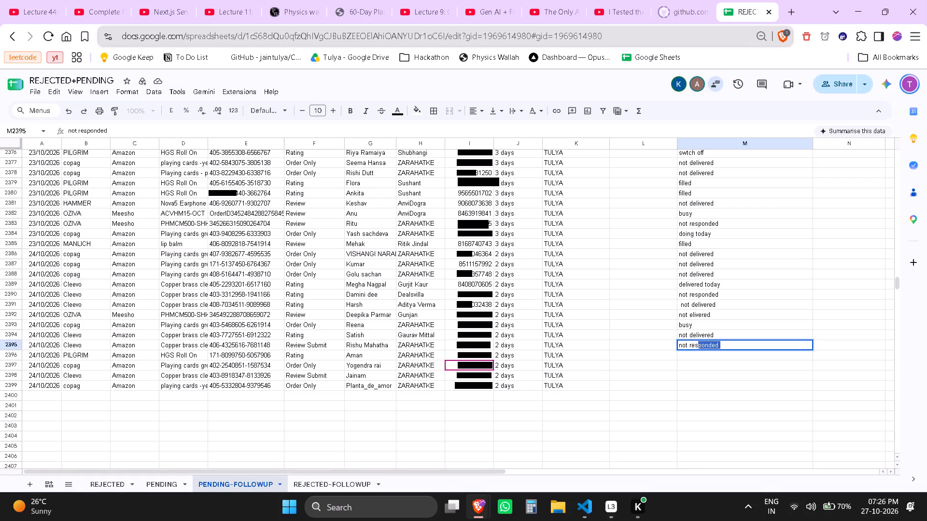
key(Tab)
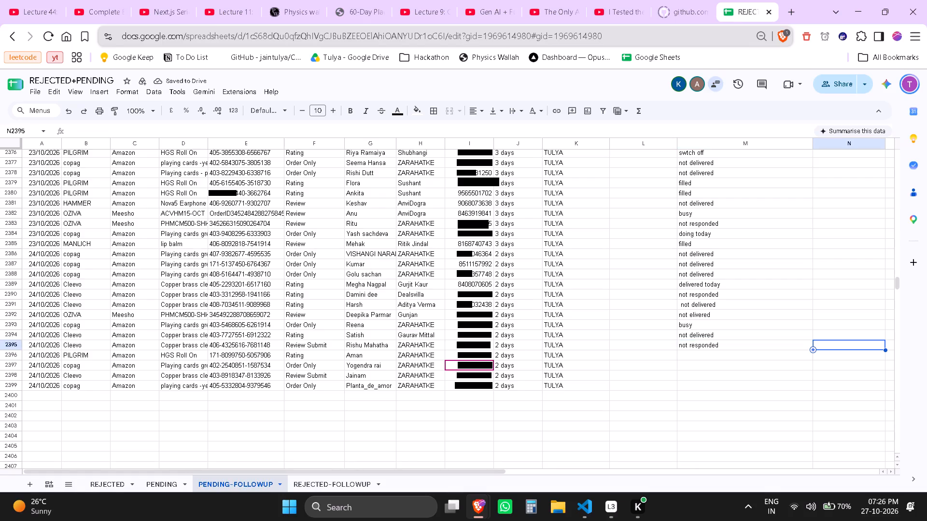
Copy the "not responded" remark from row 2395 into column M of row 2396.
click(687, 343)
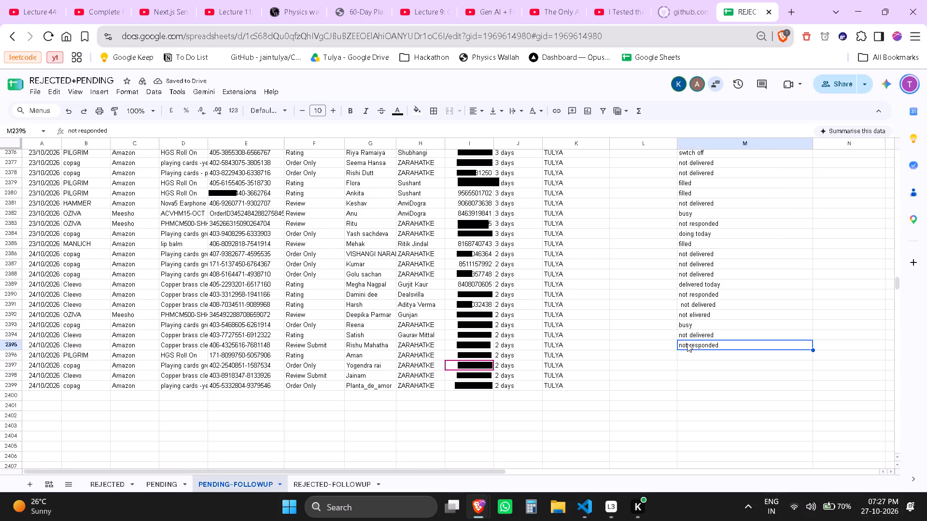
key(ctrl+c)
key(Down)
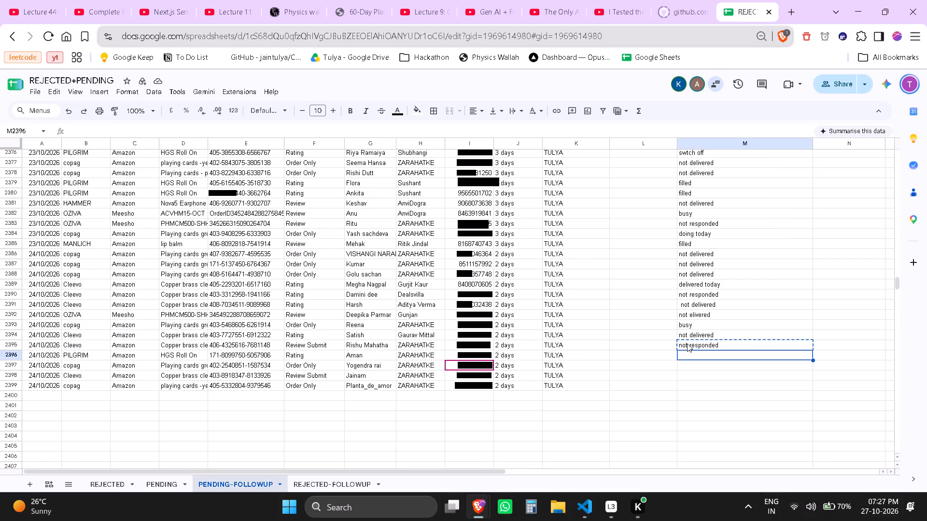
key(ctrl+v)
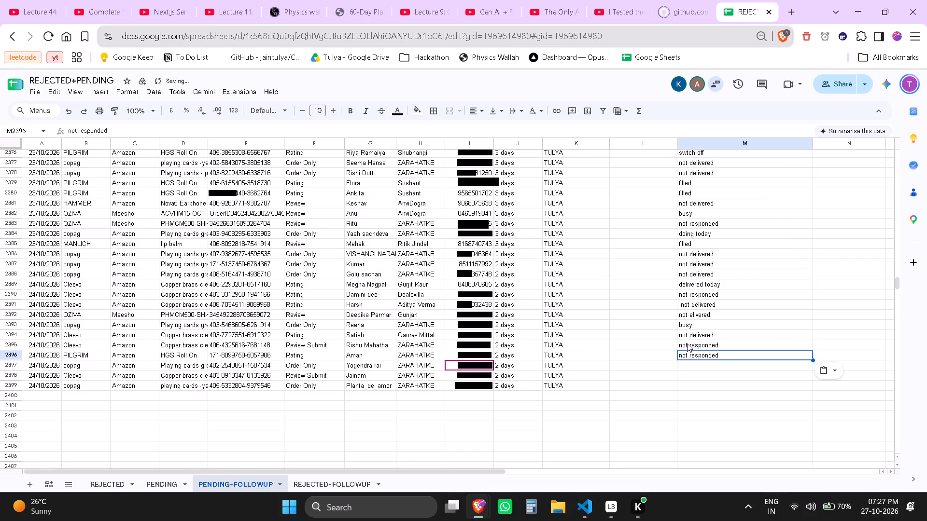
Enter the remark "not delivered" in column M of row 2397.
key(Down)
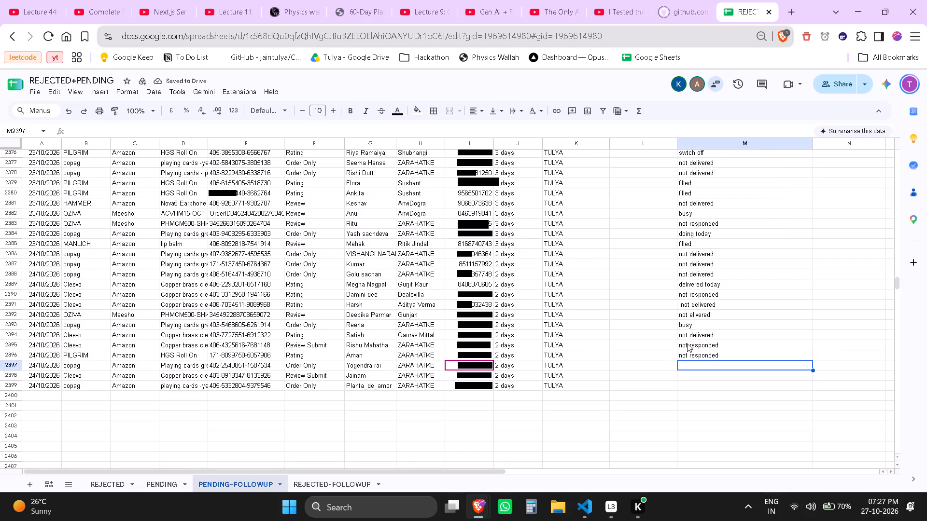
text(not)
key(space)
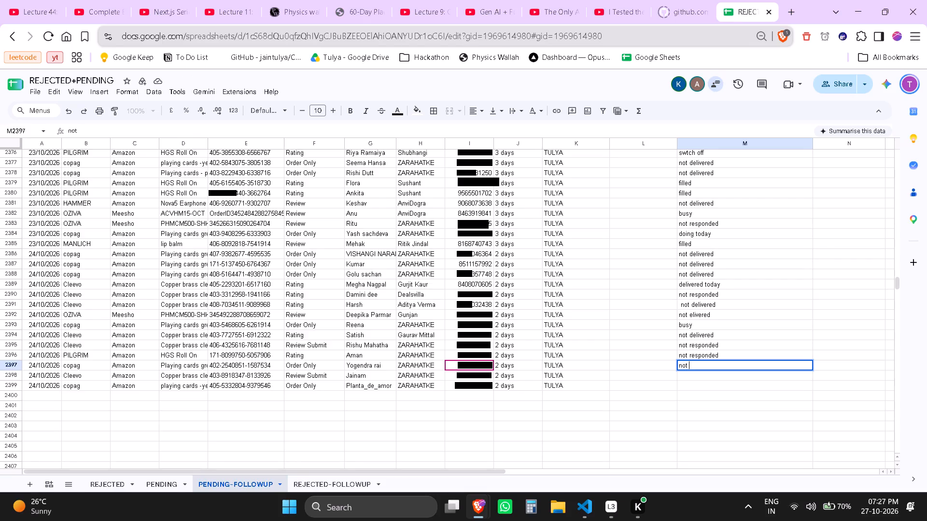
text(del)
key(Tab)
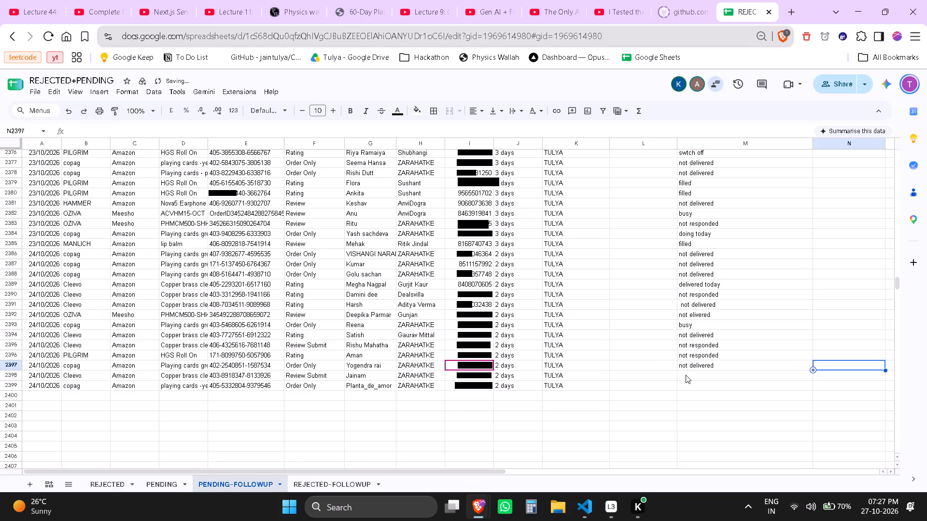
Copy the "not delivered" remark from row 2397 into column M of row 2399.
click(686, 375)
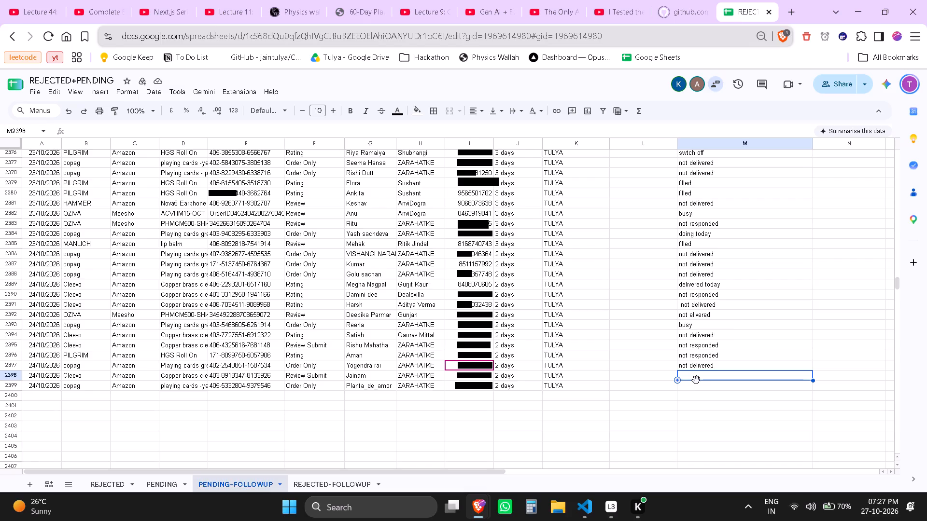
key(Up)
key(ctrl+c)
key(Down)
key(Down)
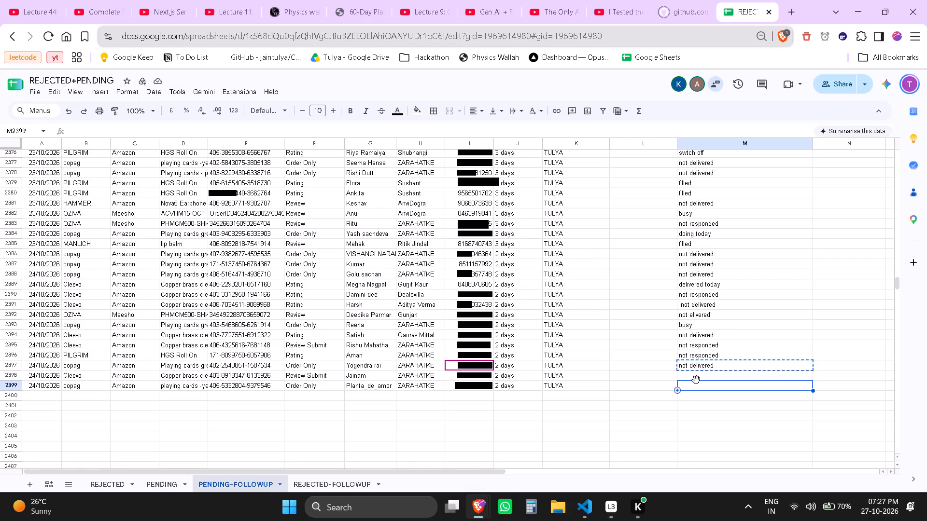
key(ctrl+v)
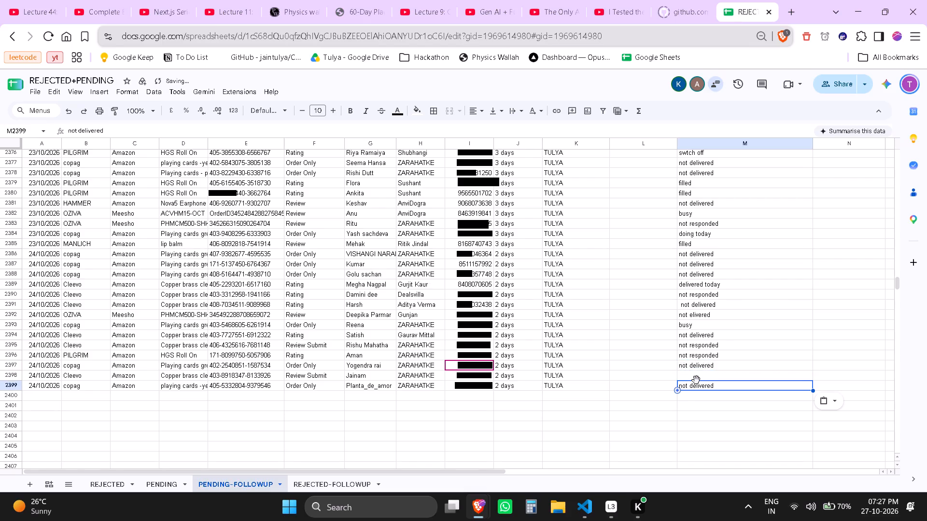
Select the empty remark cell in column M of row 2398.
key(Up)
click(696, 380)
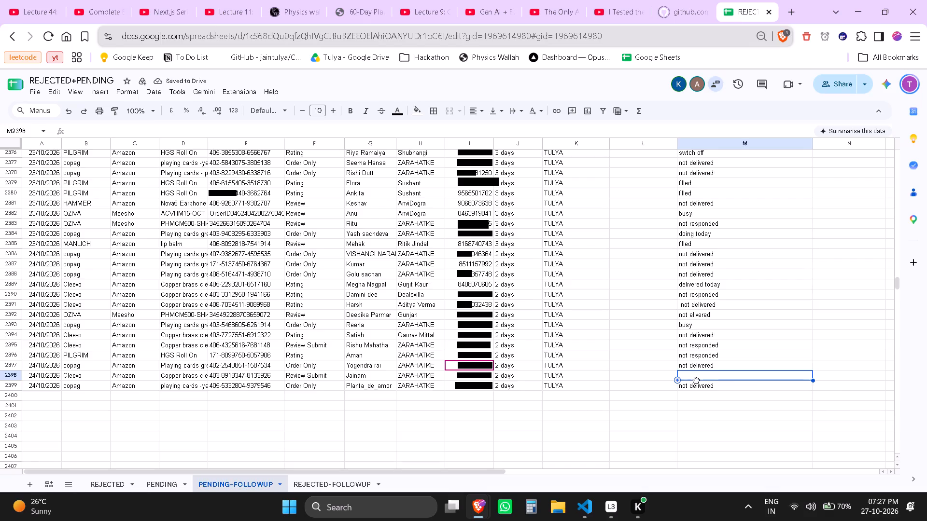
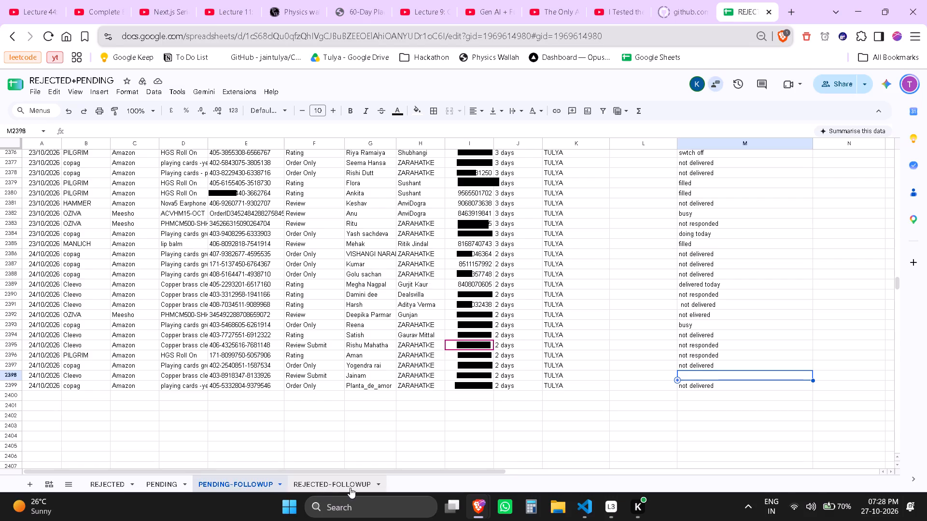
Copy the "not responded" remark from row 2396 into column M of row 2398.
click(699, 355)
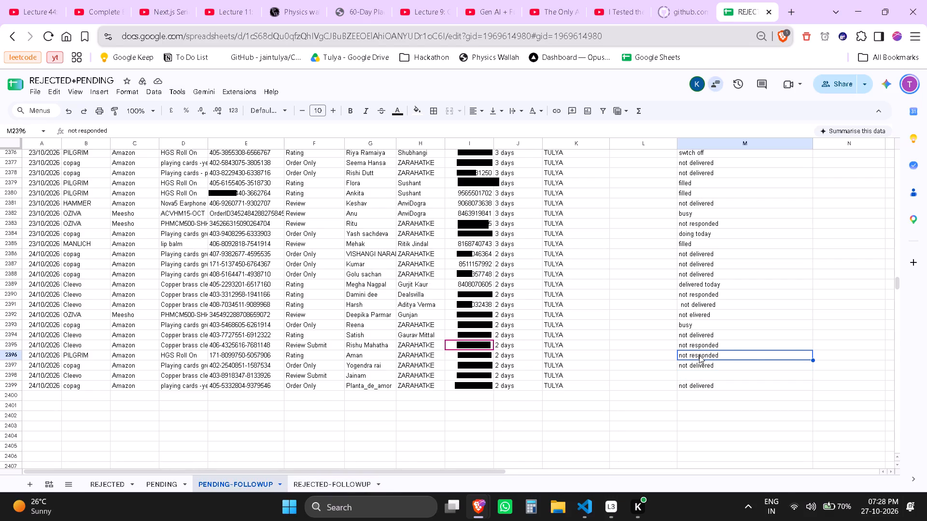
key(ctrl+c)
key(Down)
key(Down)
key(ctrl+v)
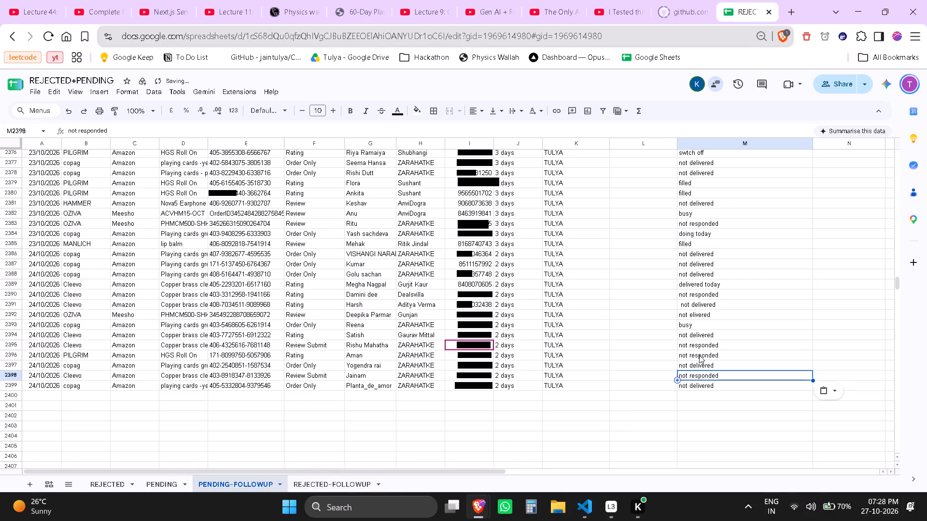
On the REJECTED-FOLLOWUP sheet, copy the "not responding" remark from row 496 into the REMARKS cell of row 497.
click(324, 488)
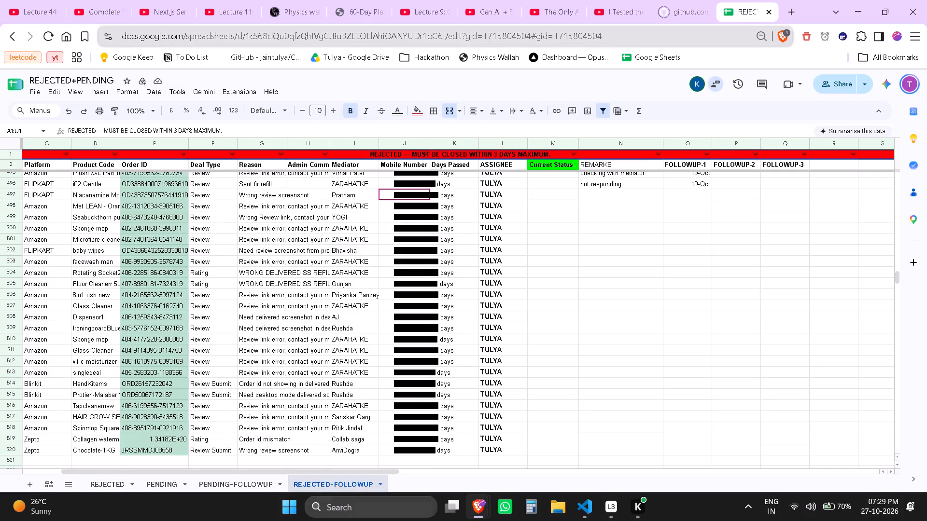
click(233, 480)
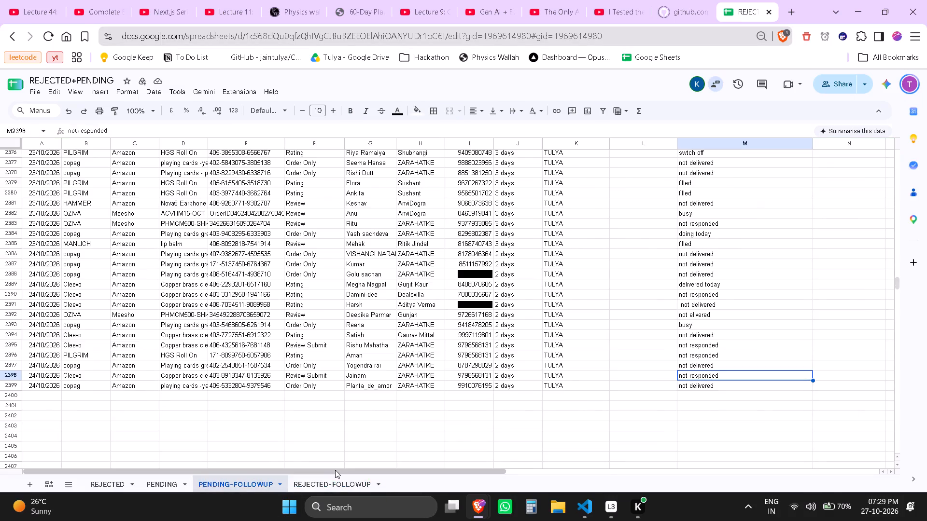
click(317, 485)
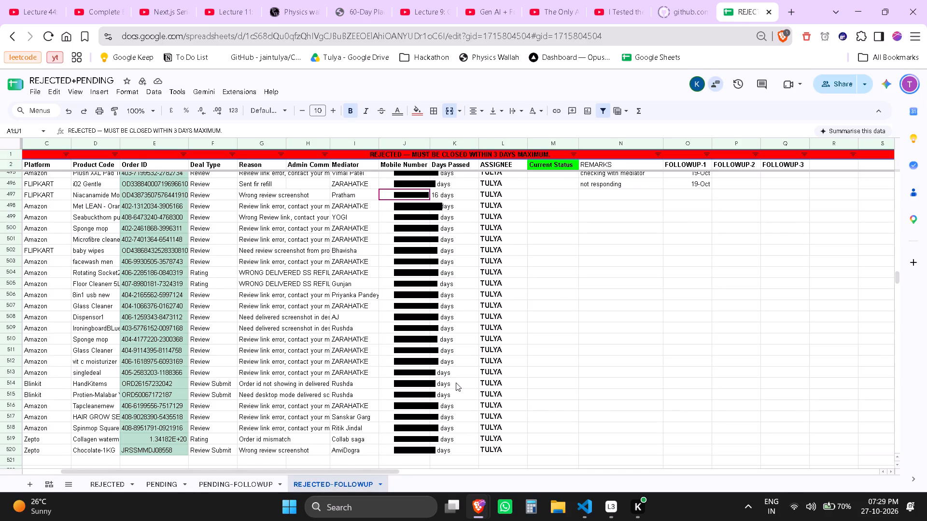
scroll(602, 266, up, 1)
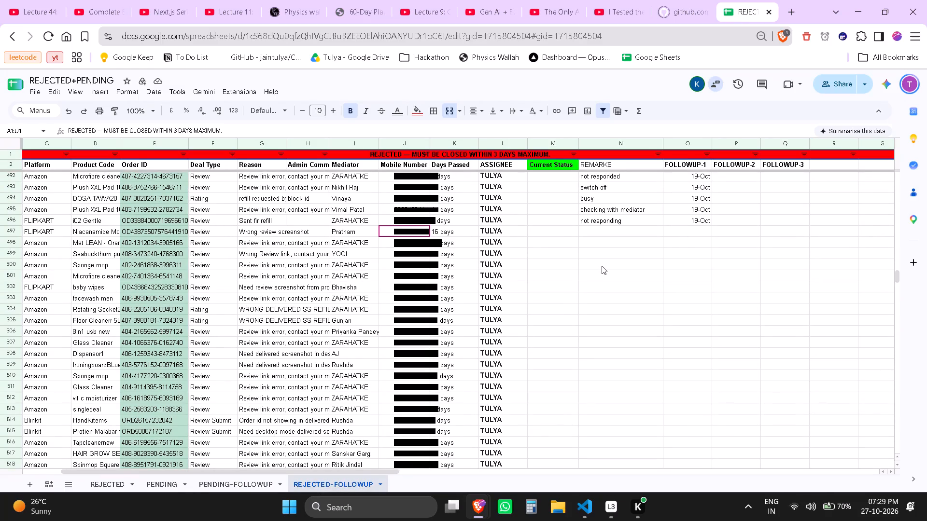
scroll(602, 266, right, 1)
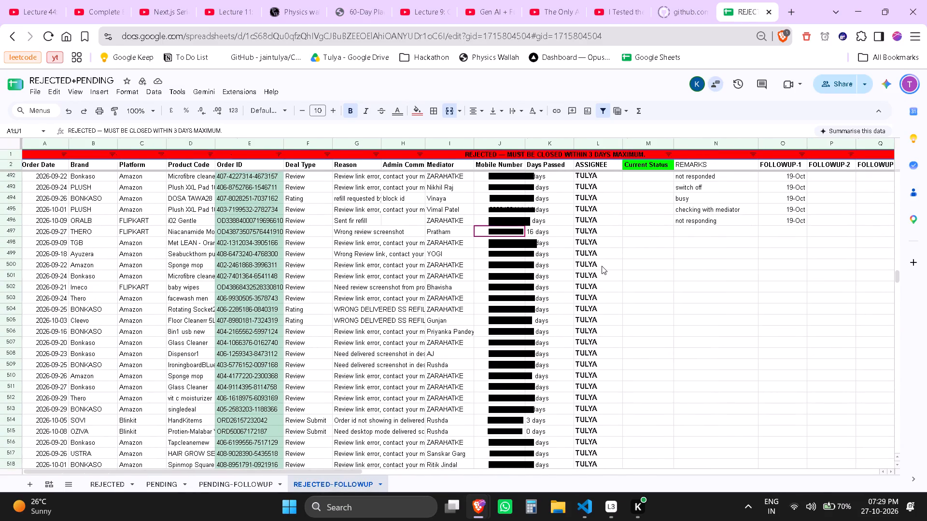
scroll(602, 266, right, 1)
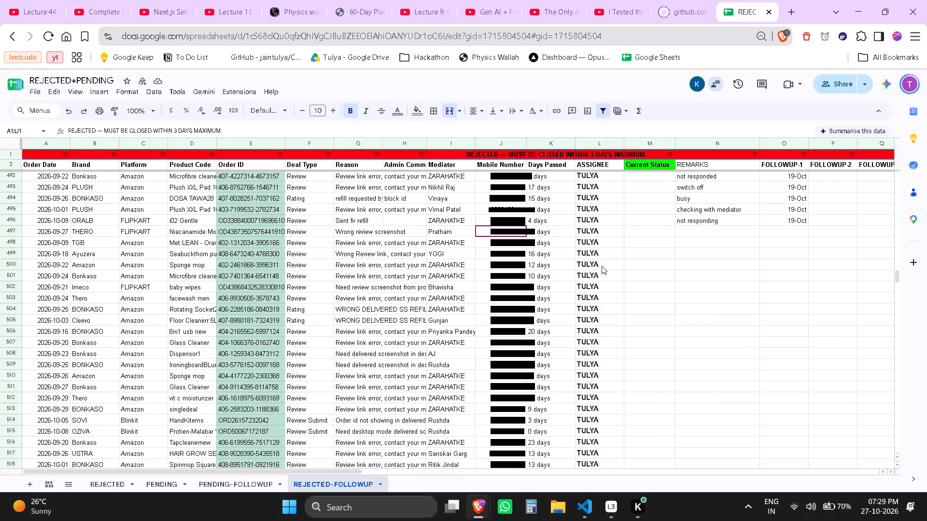
click(690, 233)
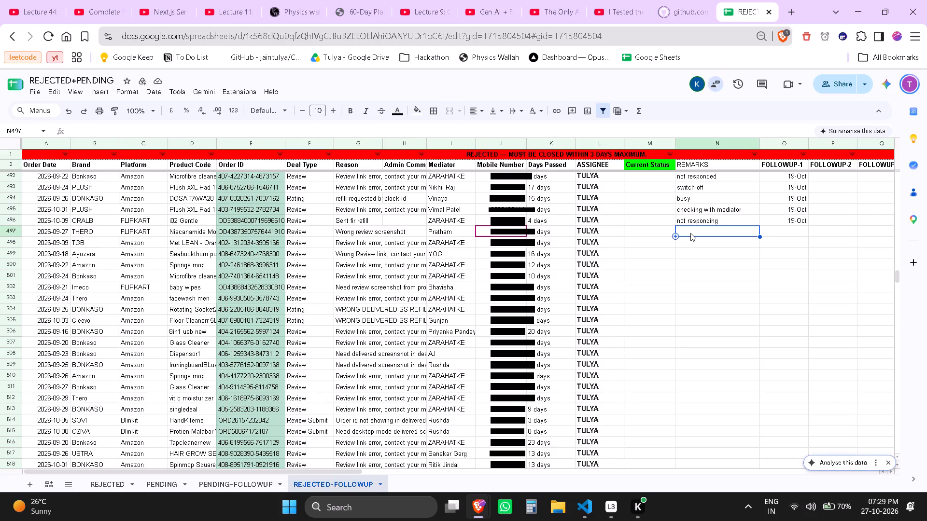
click(690, 222)
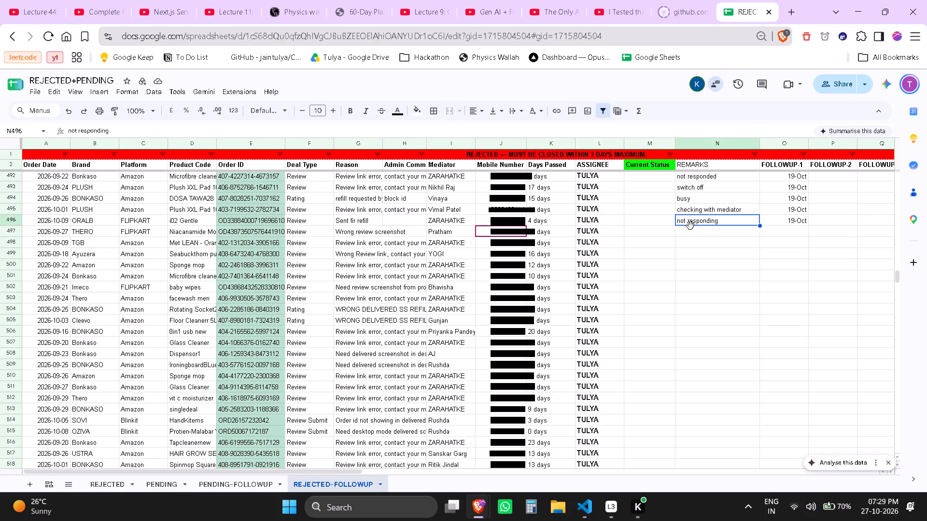
key(ctrl+c)
key(Down)
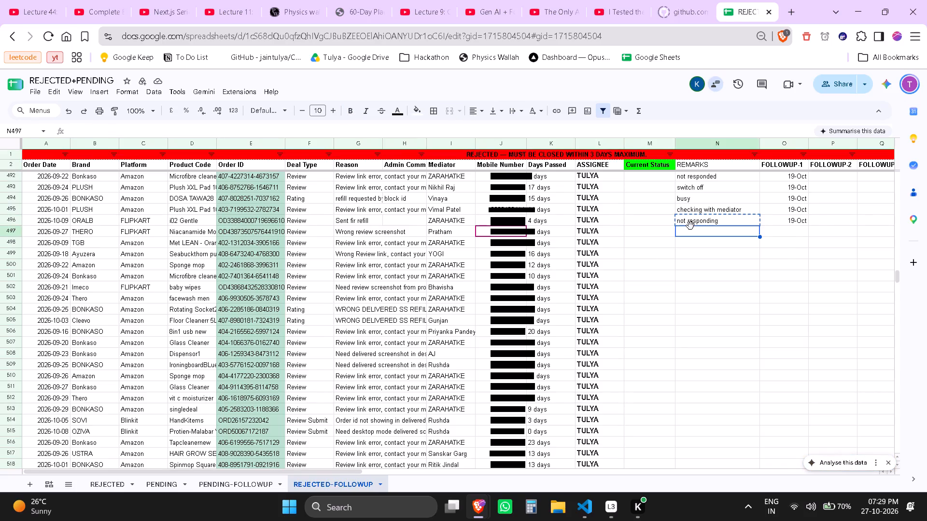
key(ctrl+v)
key(Down)
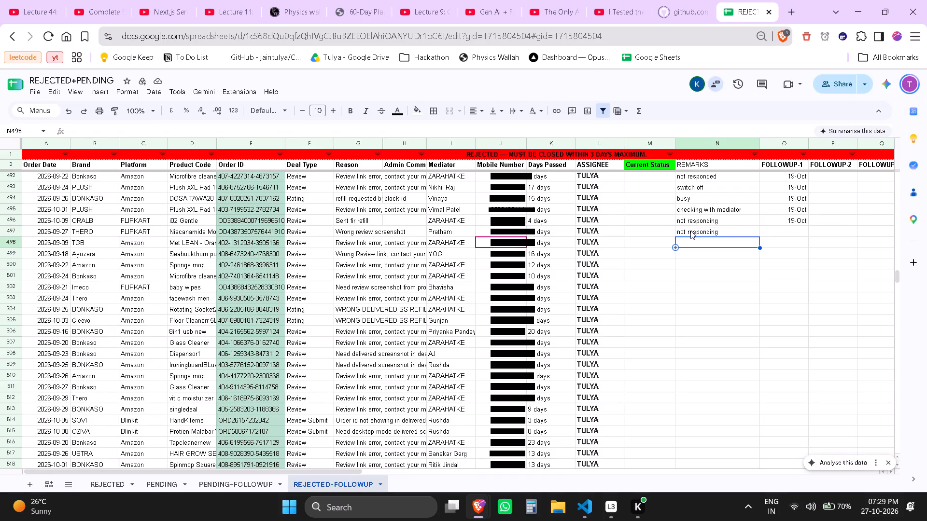
Copy the "not responding" remark from row 497 into the REMARKS cell of row 498.
click(690, 231)
key(ctrl+c)
key(Down)
key(ctrl+v)
key(Down)
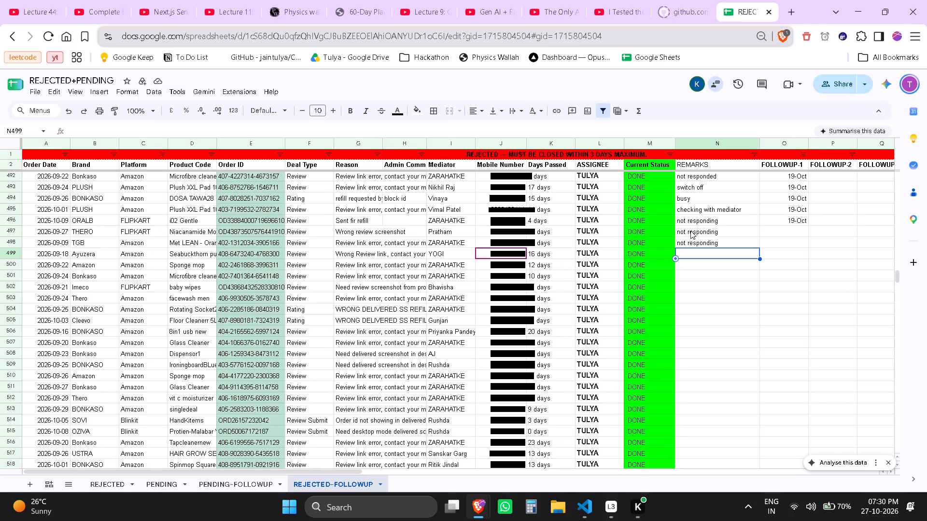
Examine the rejected orders around and below row 498, down to the end of the list, for details and missing remarks.
click(712, 269)
scroll(712, 269, left, 1)
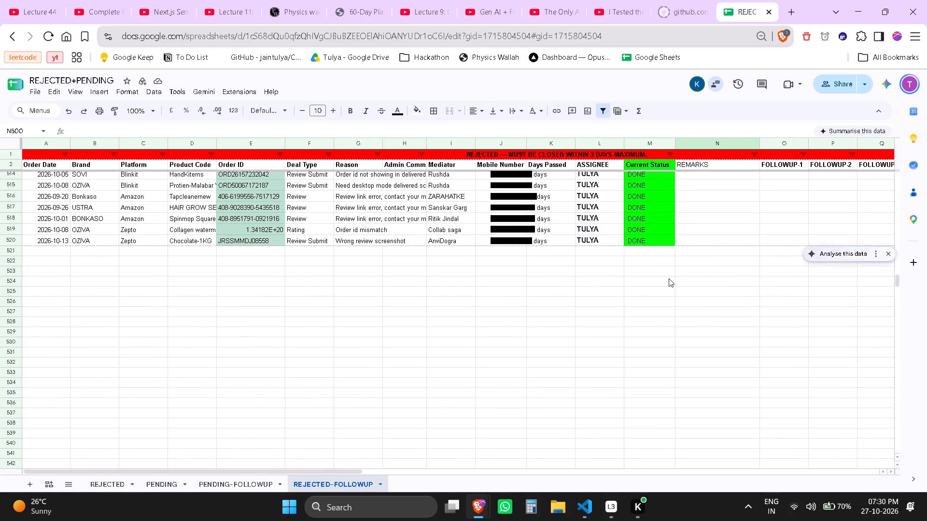
scroll(669, 278, up, 6)
scroll(669, 278, down, 1)
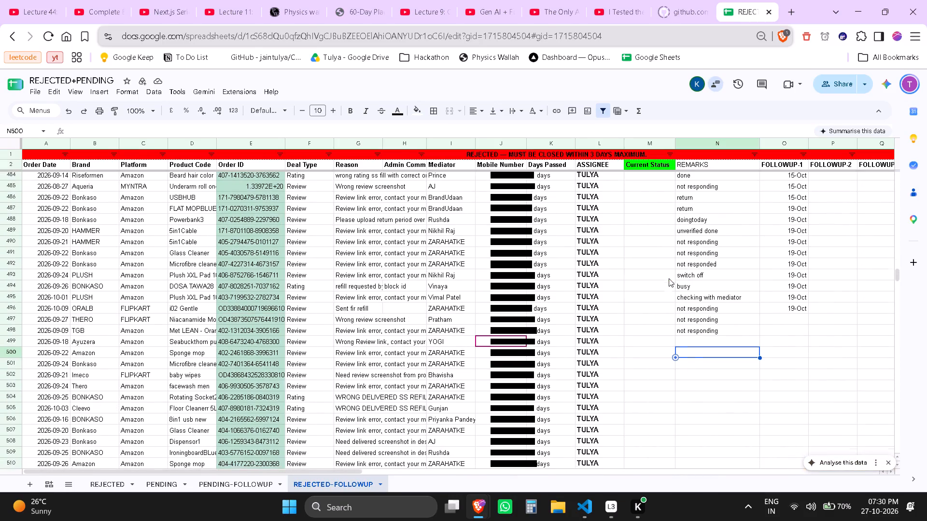
scroll(669, 278, down, 1)
scroll(669, 278, up, 2)
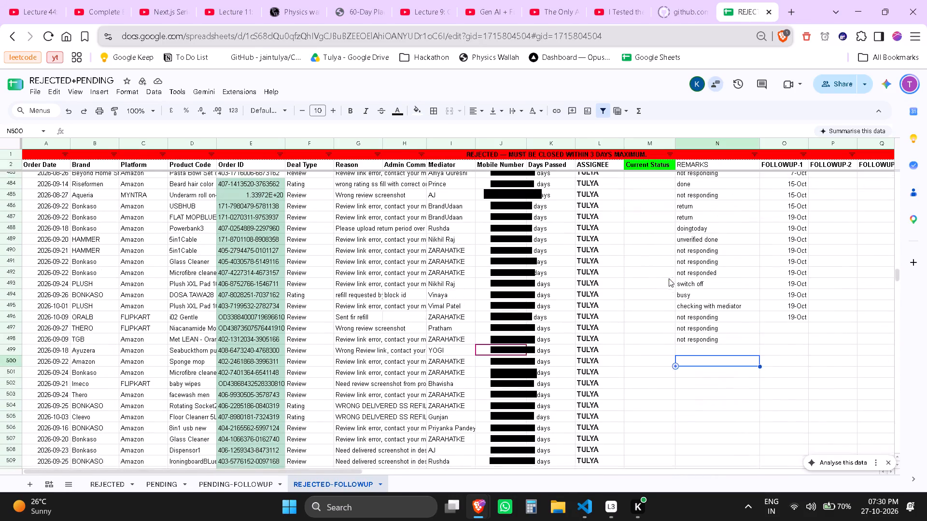
scroll(669, 278, up, 1)
scroll(669, 278, down, 2)
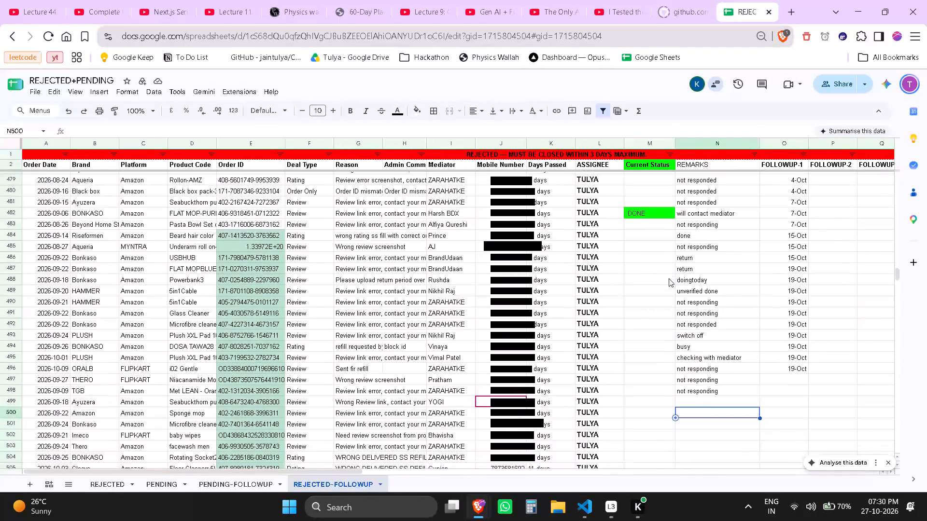
scroll(669, 278, down, 1)
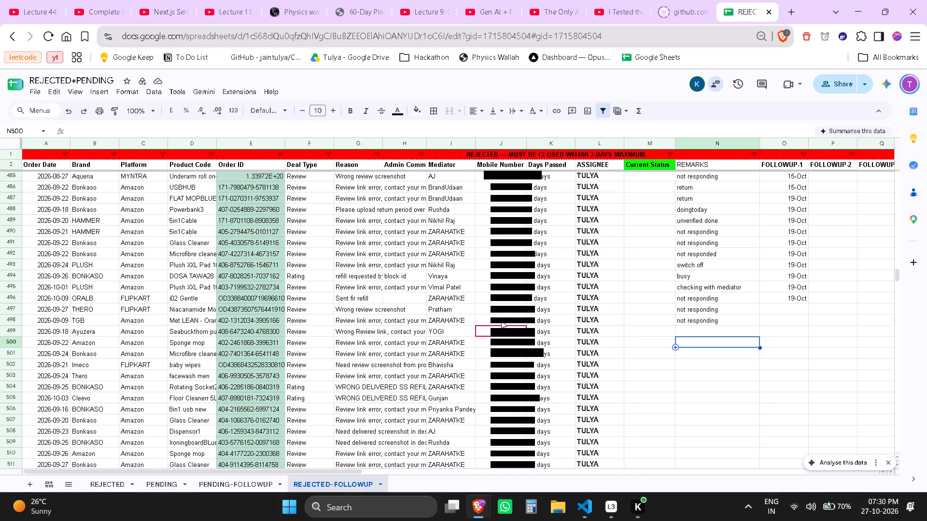
scroll(501, 394, down, 1)
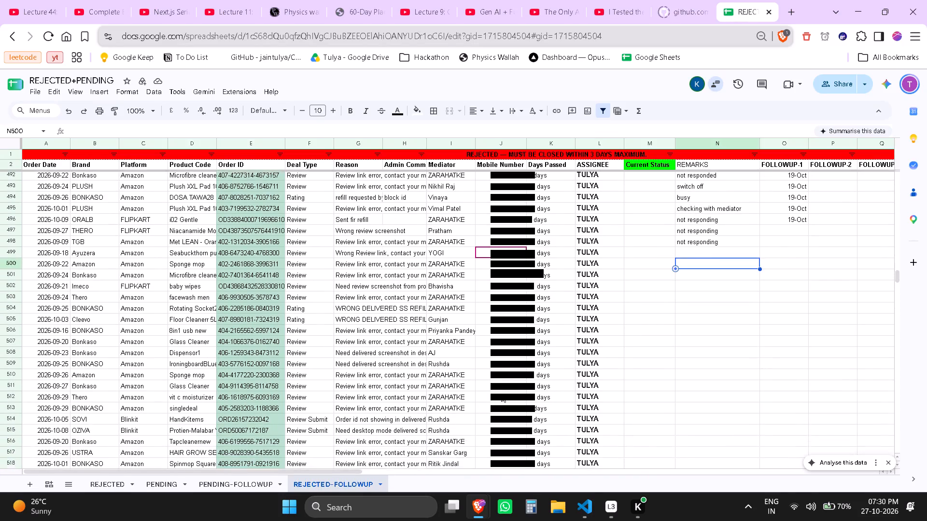
scroll(501, 394, down, 1)
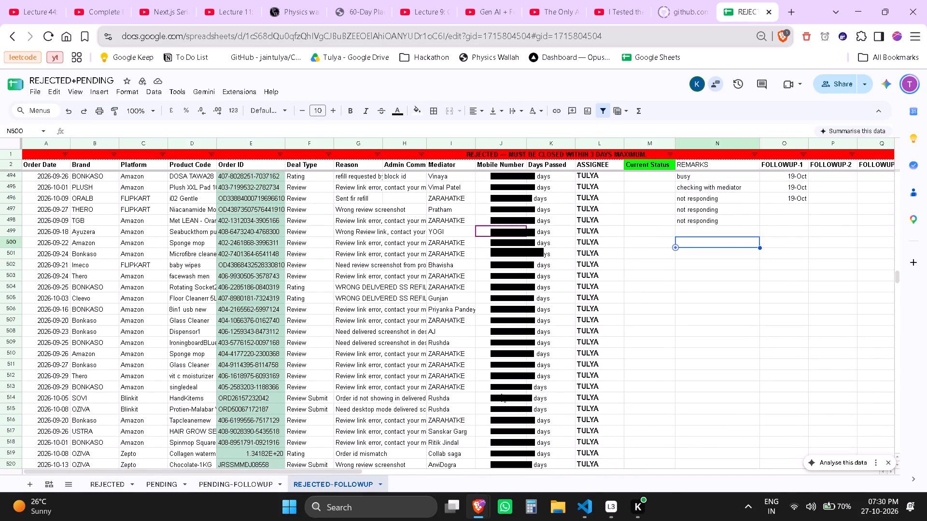
scroll(501, 394, down, 3)
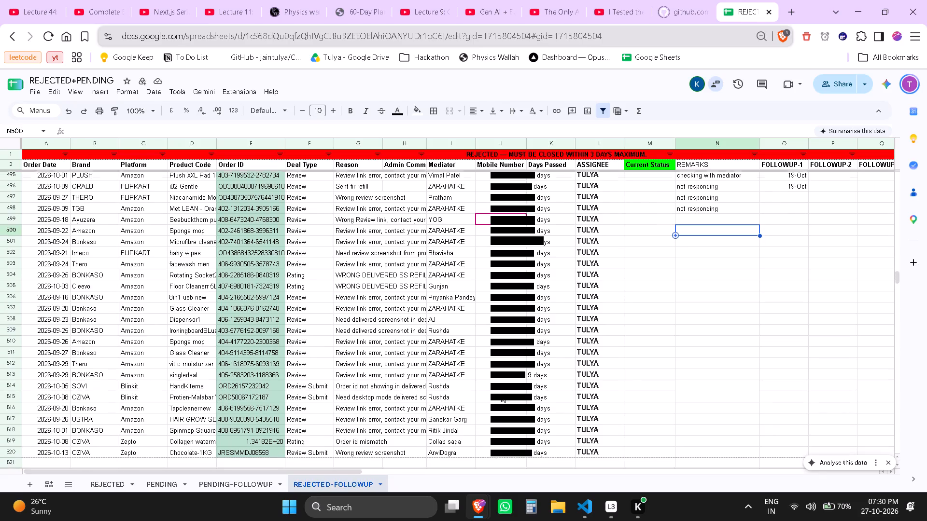
scroll(501, 394, down, 1)
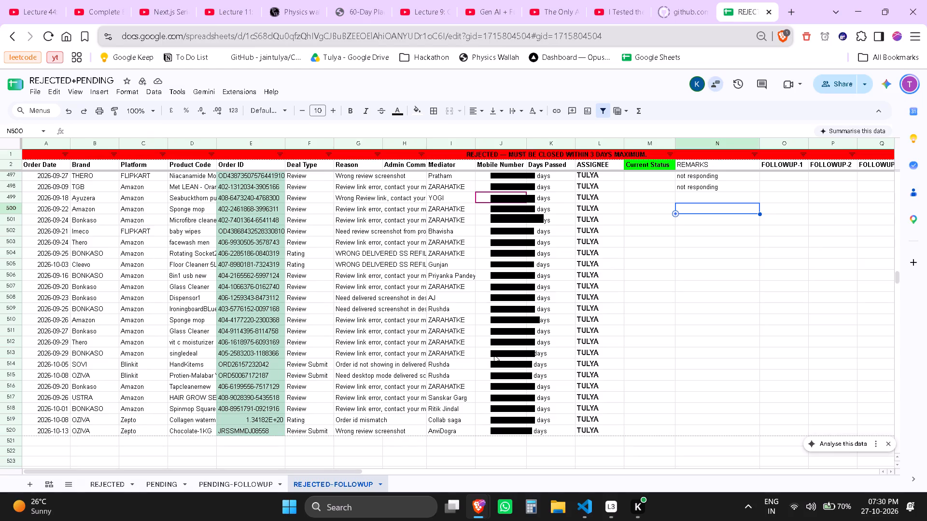
scroll(672, 347, up, 1)
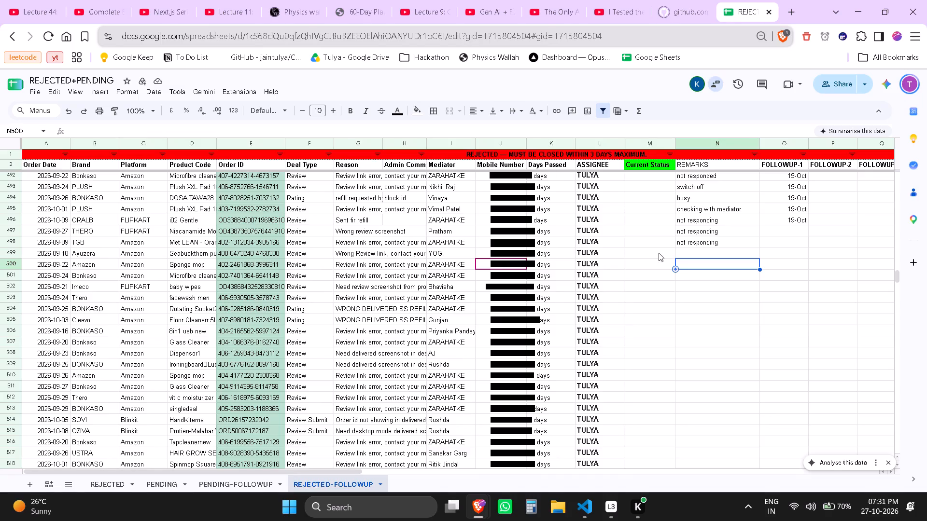
Copy the "not responding" remark from row 498 into the REMARKS cells of rows 499, 500 and 501.
click(693, 242)
key(ctrl+c)
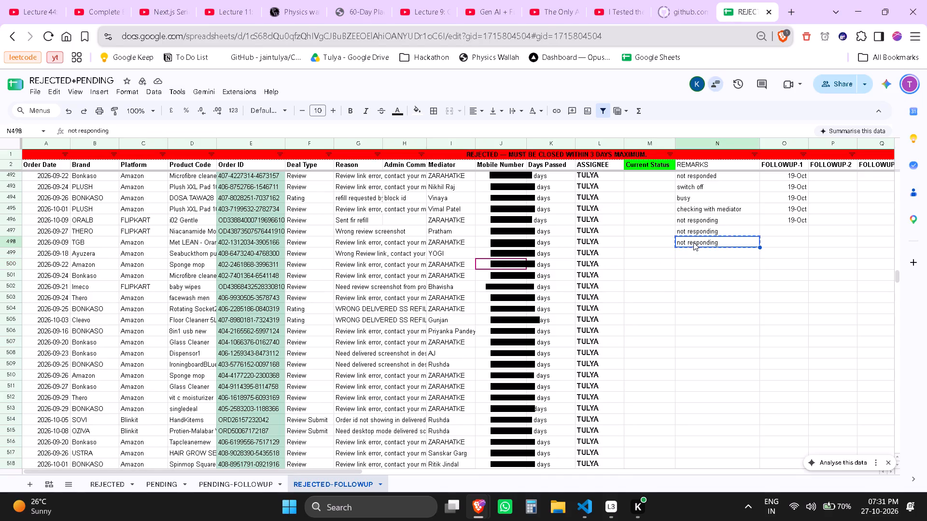
key(Down)
key(ctrl+v)
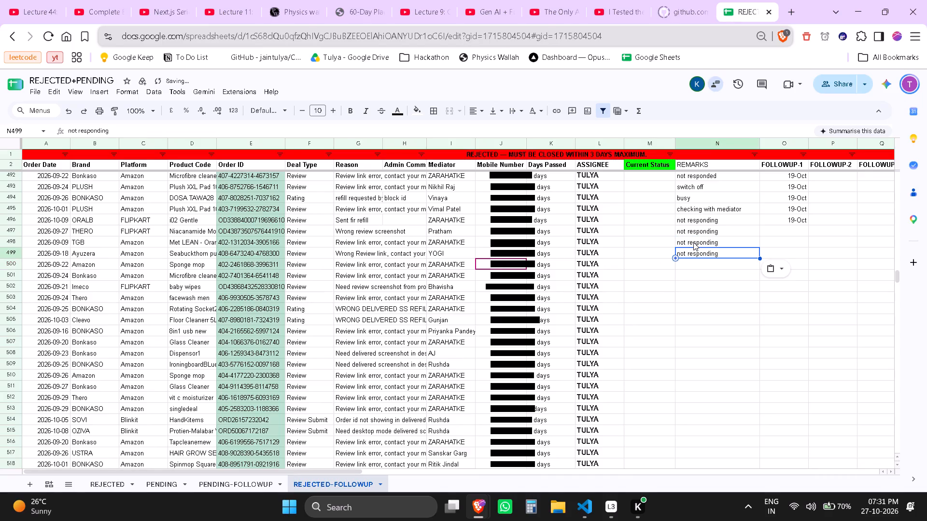
key(Down)
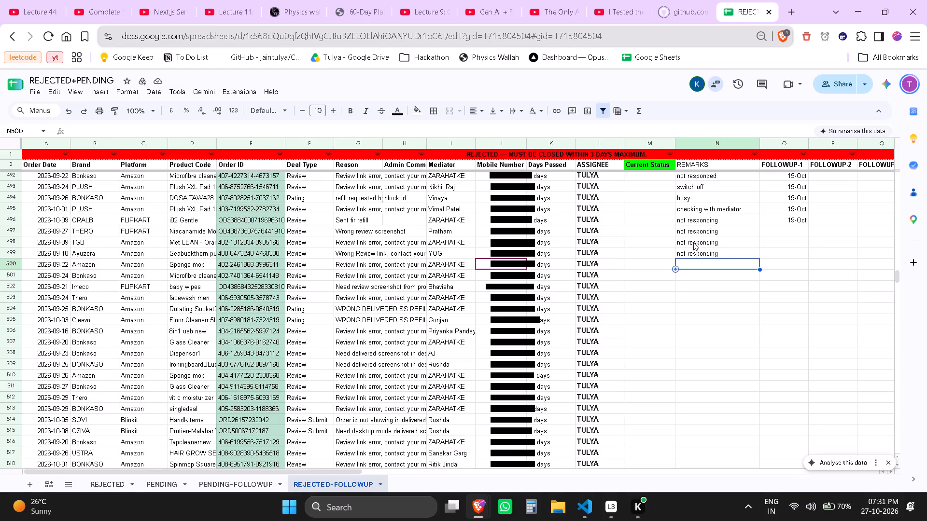
key(ctrl+v)
key(Down)
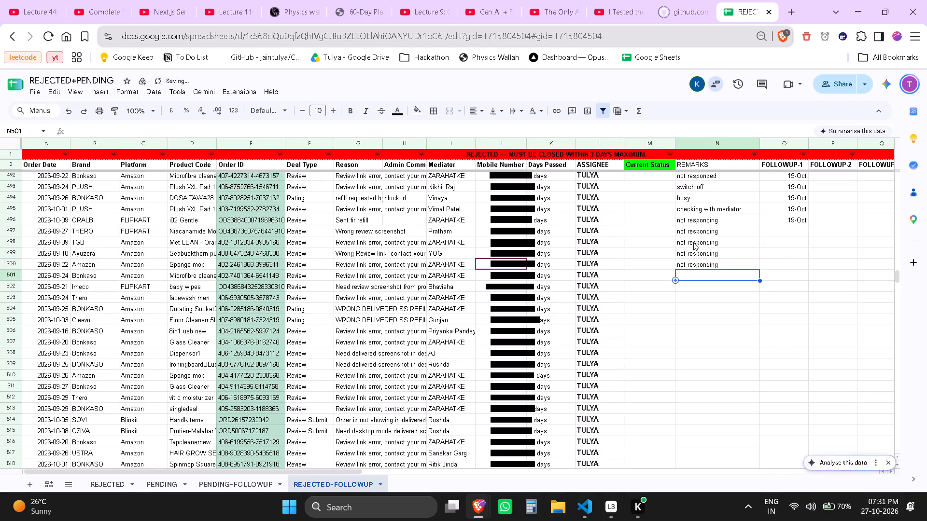
key(ctrl+v)
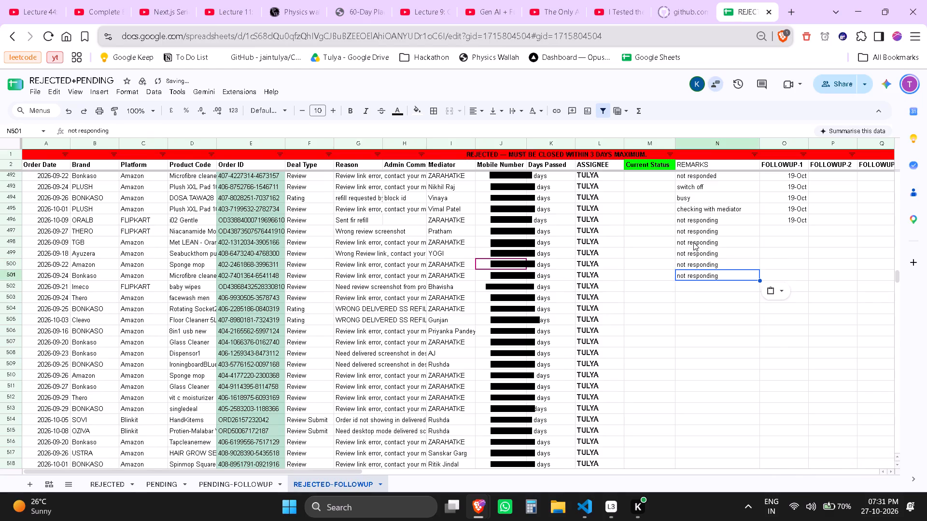
key(Down)
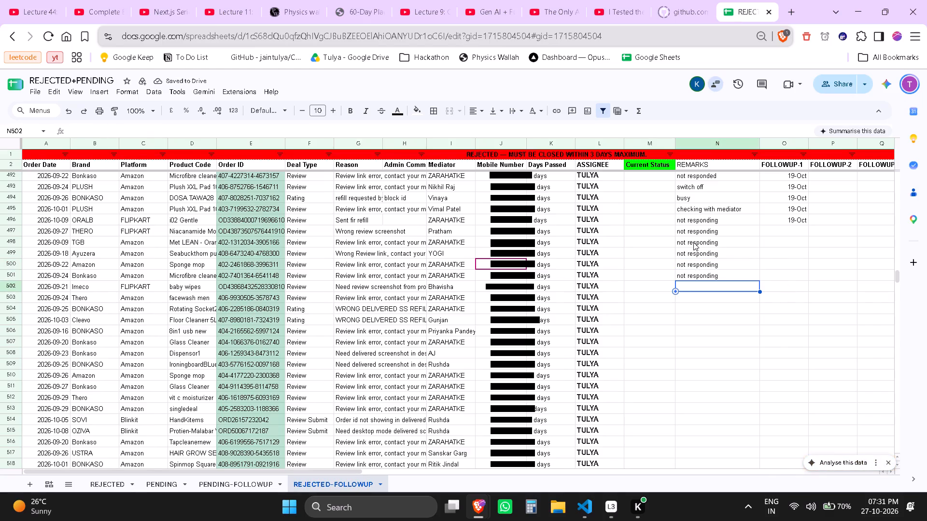
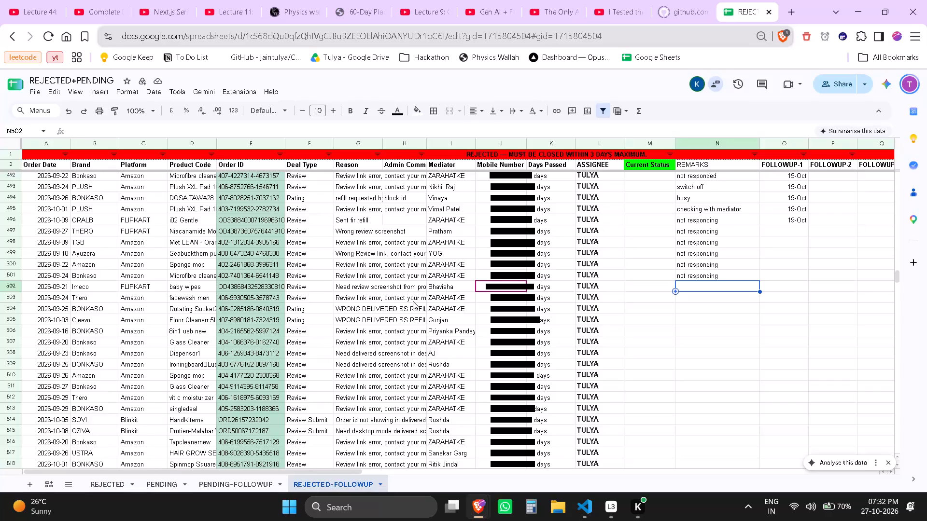
Read the full rejection reason for the Imeco baby wipes order in row 502 and check its empty REMARKS cell.
click(377, 286)
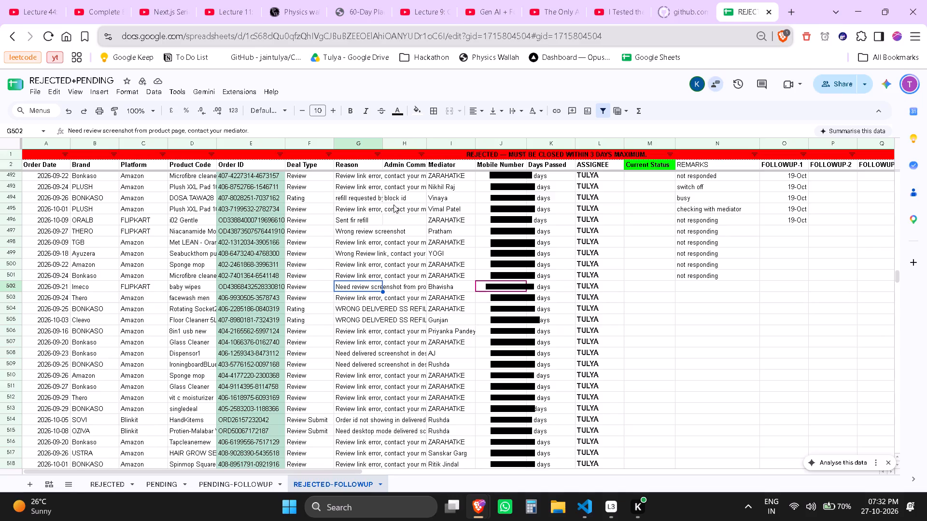
click(398, 165)
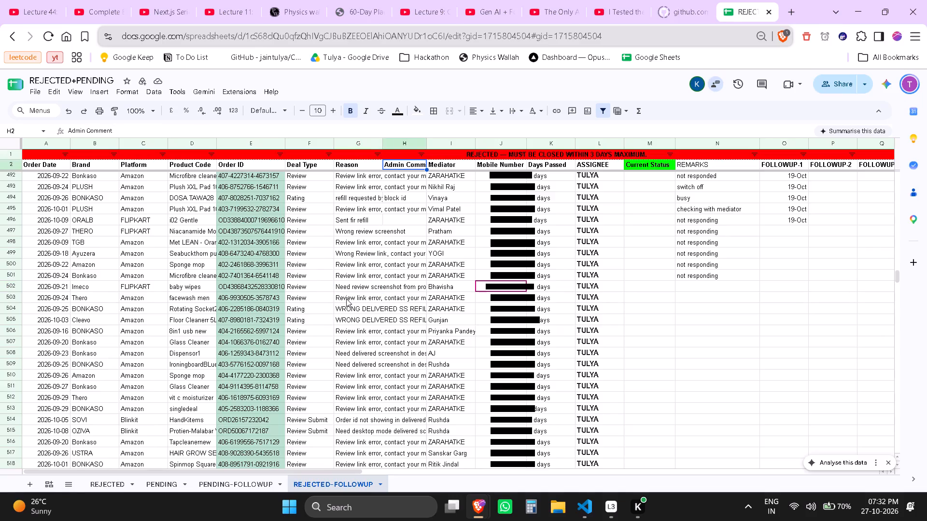
click(349, 290)
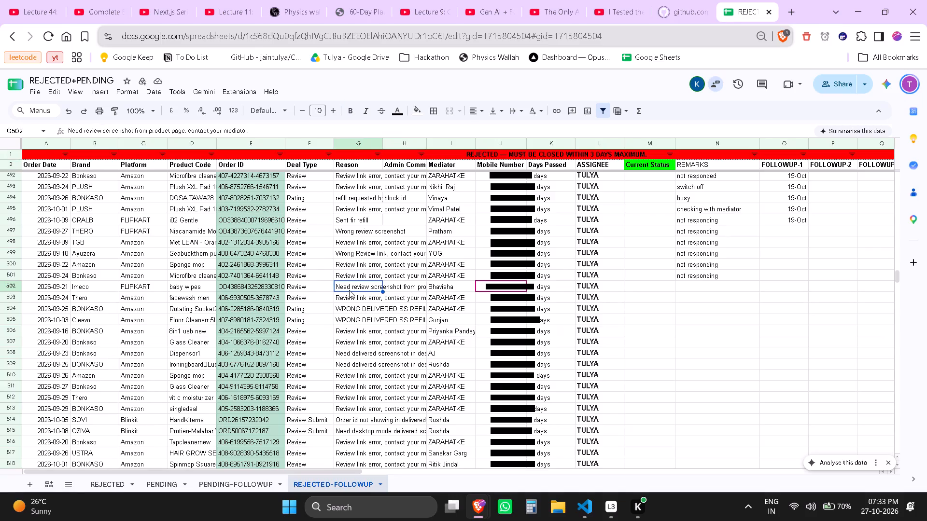
click(688, 282)
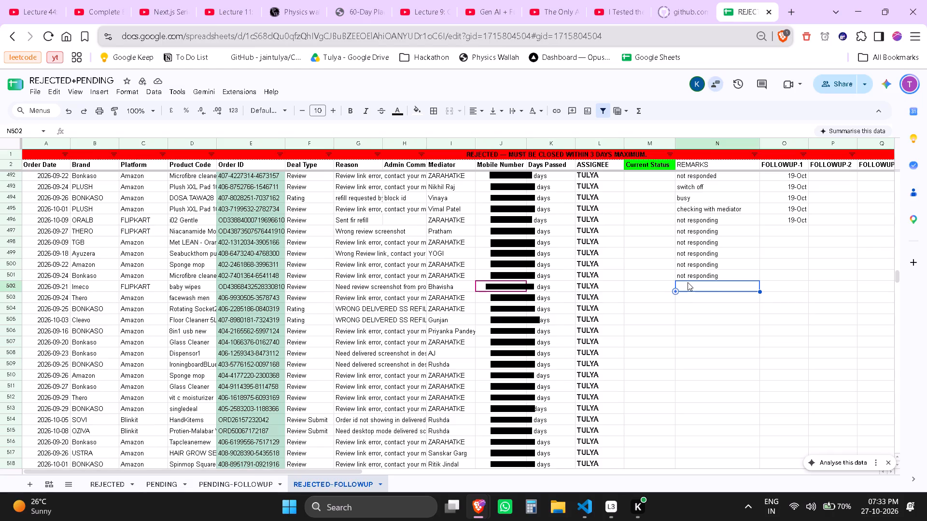
click(367, 287)
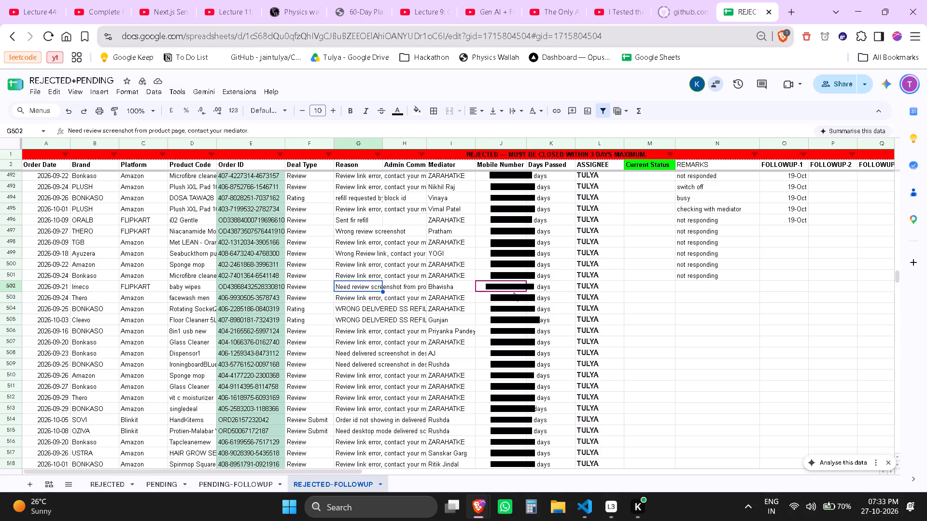
click(687, 283)
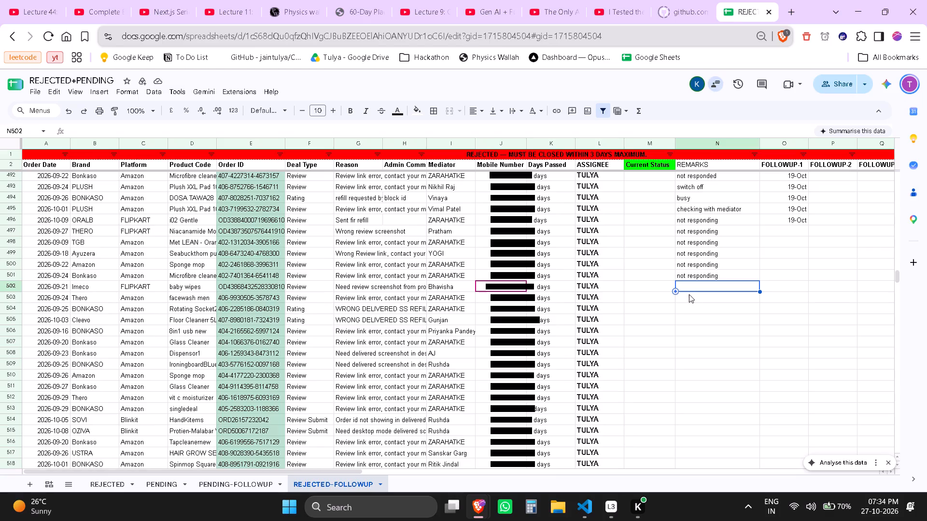
Copy the "not responding" remark from row 501 into the REMARKS cell of row 503, skipping row 502.
click(689, 294)
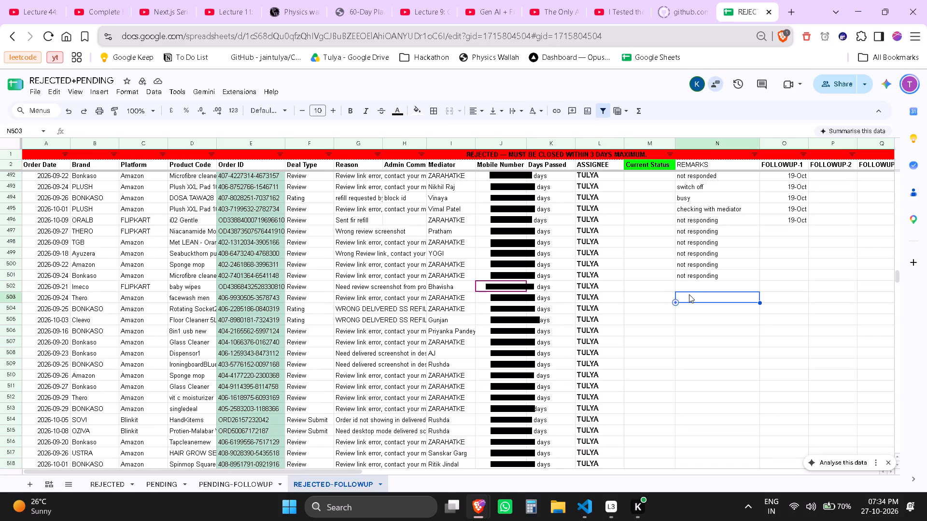
click(685, 276)
key(ctrl+c)
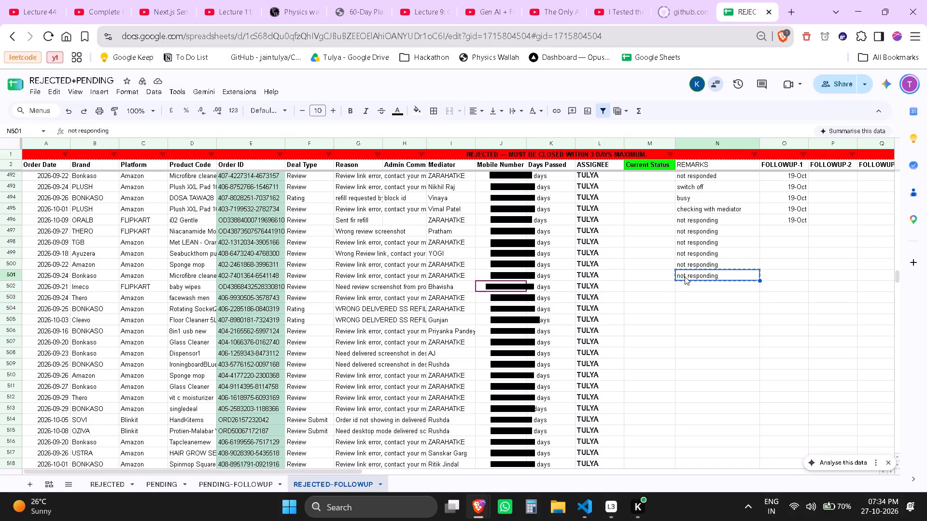
key(Down)
key(Down)
key(ctrl+v)
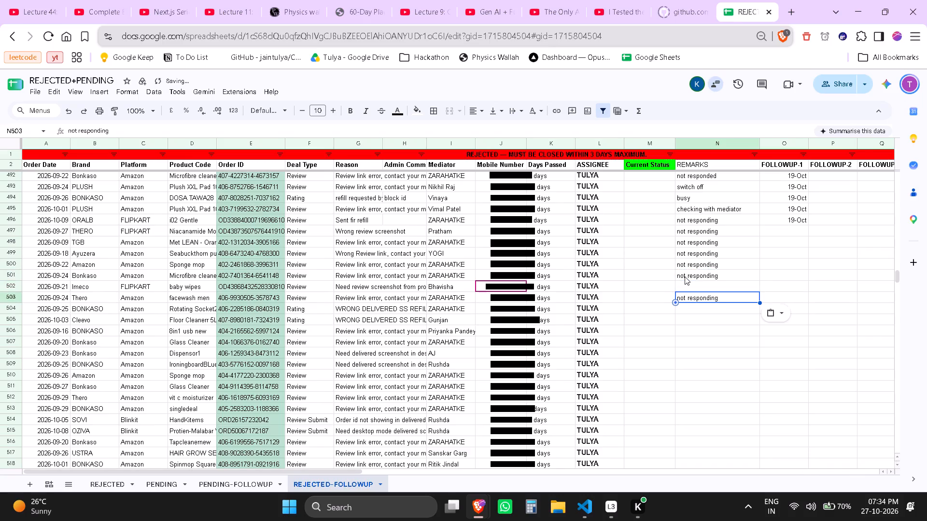
key(Down)
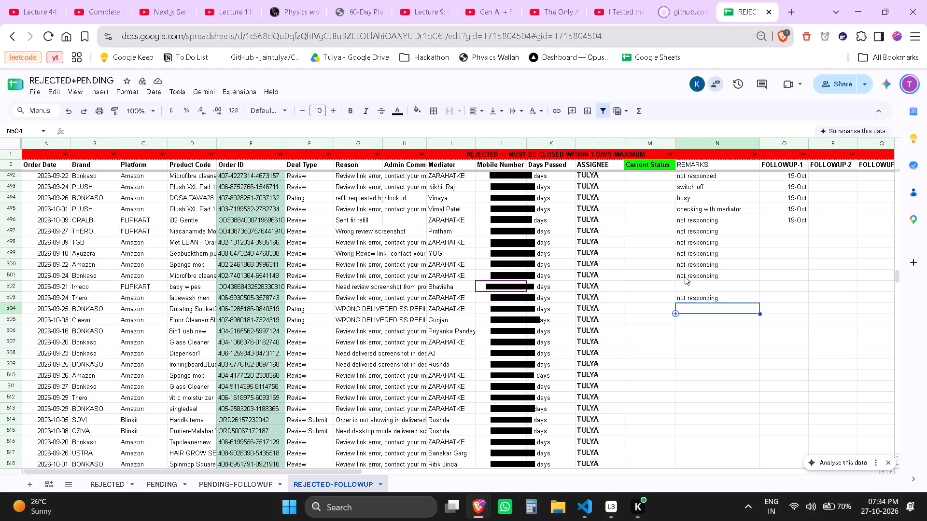
click(683, 284)
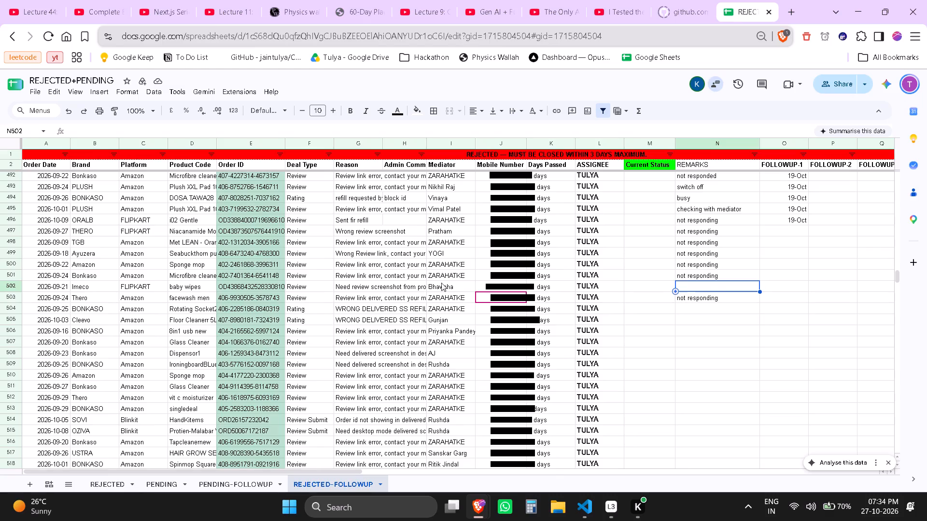
Search the sheet for the mobile number of the order in row 503 and look over the highlighted rows above it.
click(508, 302)
key(ctrl+c)
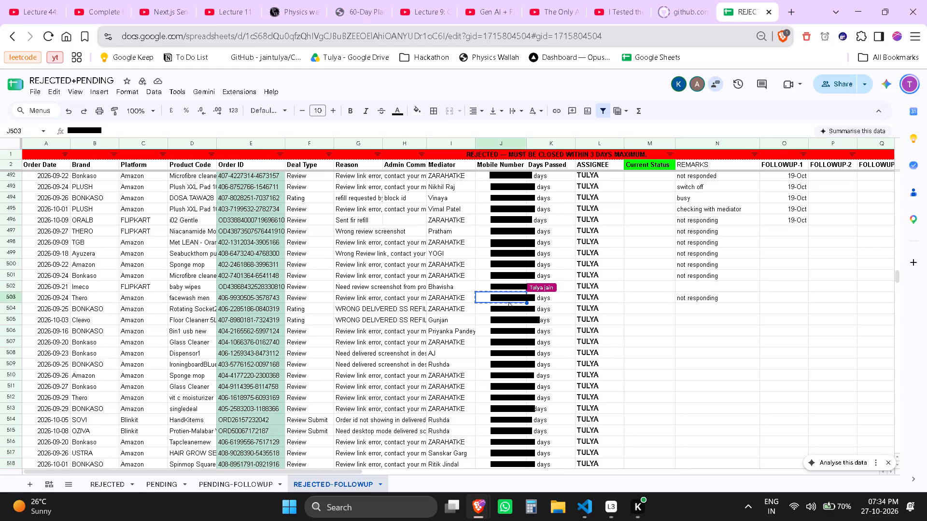
key(ctrl+f)
key(ctrl+v)
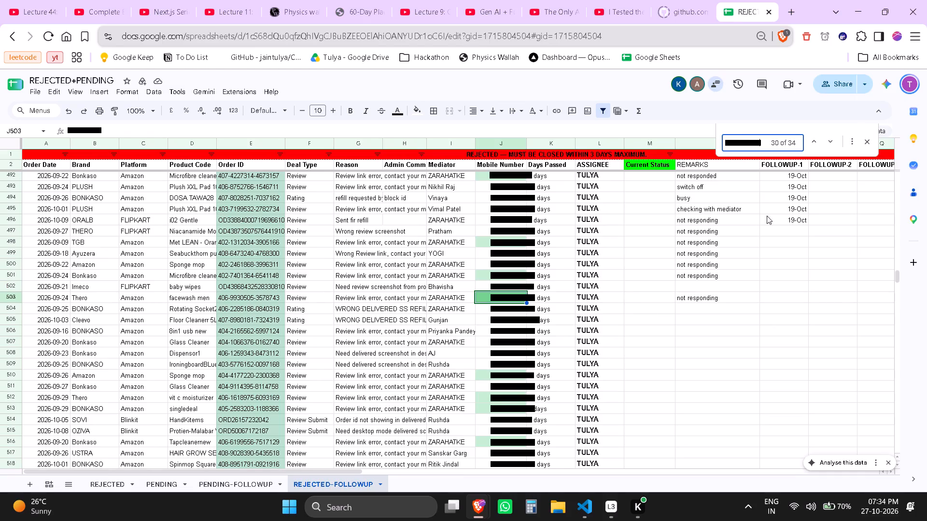
scroll(786, 295, up, 1)
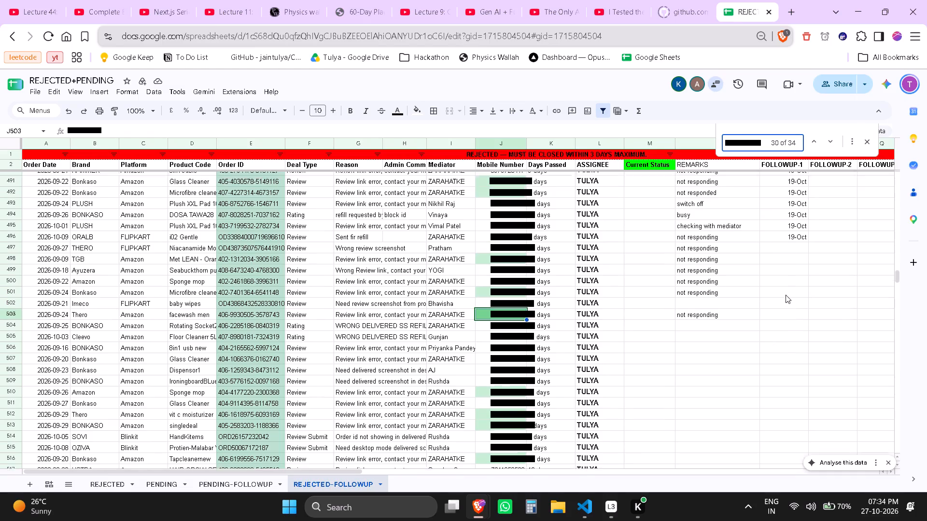
scroll(786, 295, up, 1)
scroll(786, 295, down, 2)
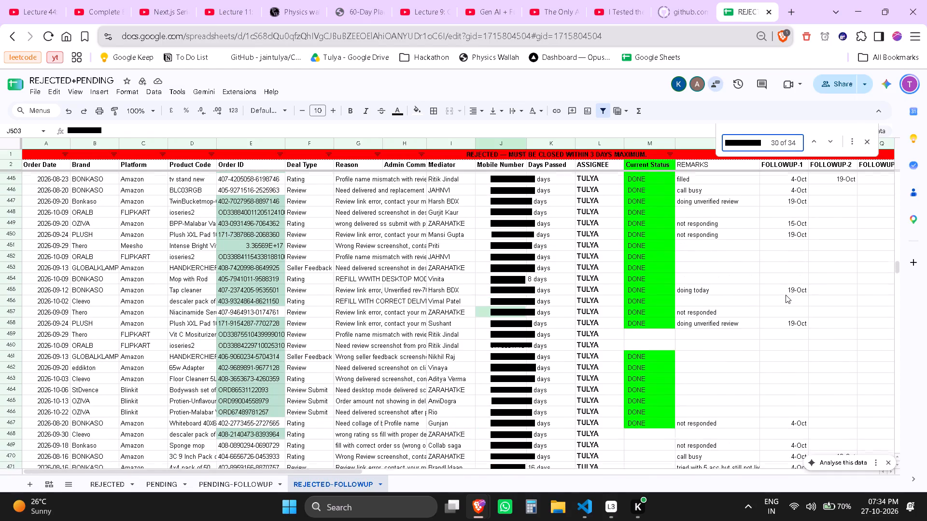
scroll(786, 295, down, 2)
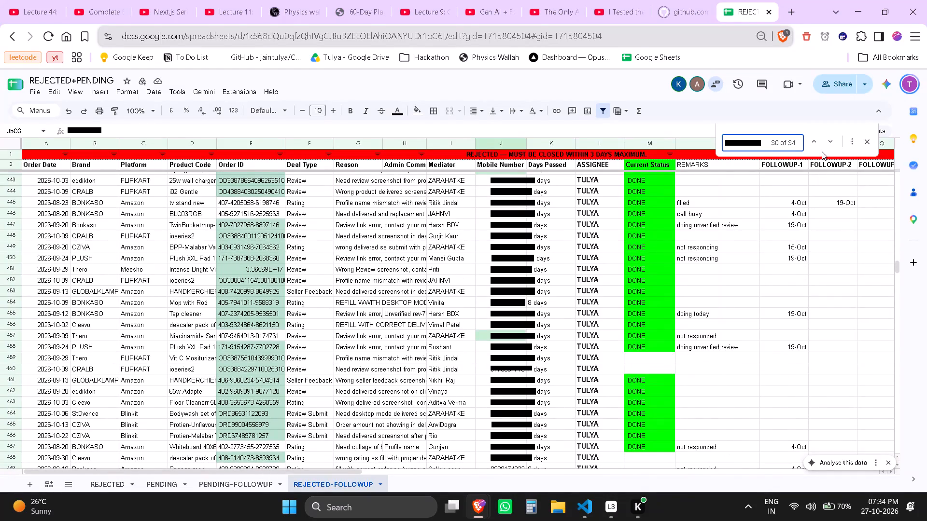
Go backward through the matches for that mobile number up to row 40, examining each order's assignee, status and remarks.
click(815, 144)
click(815, 144)
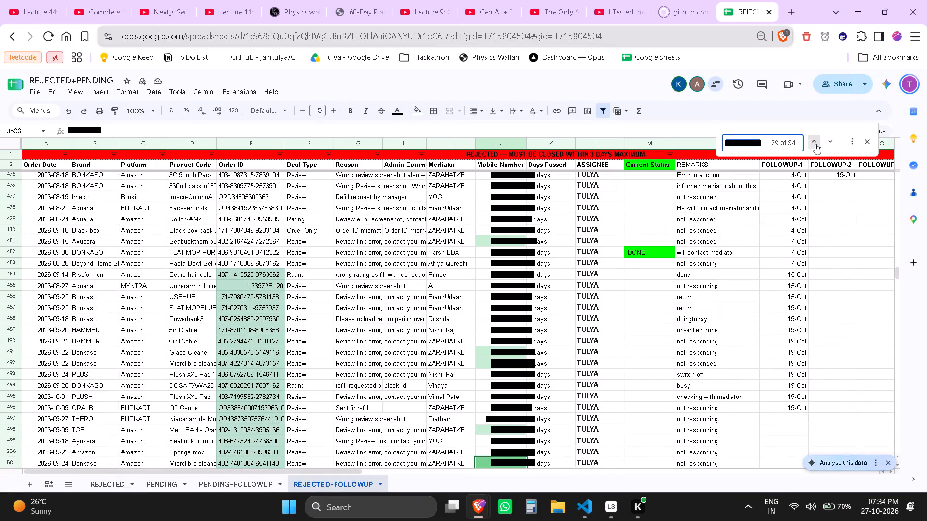
click(815, 144)
click(815, 144)
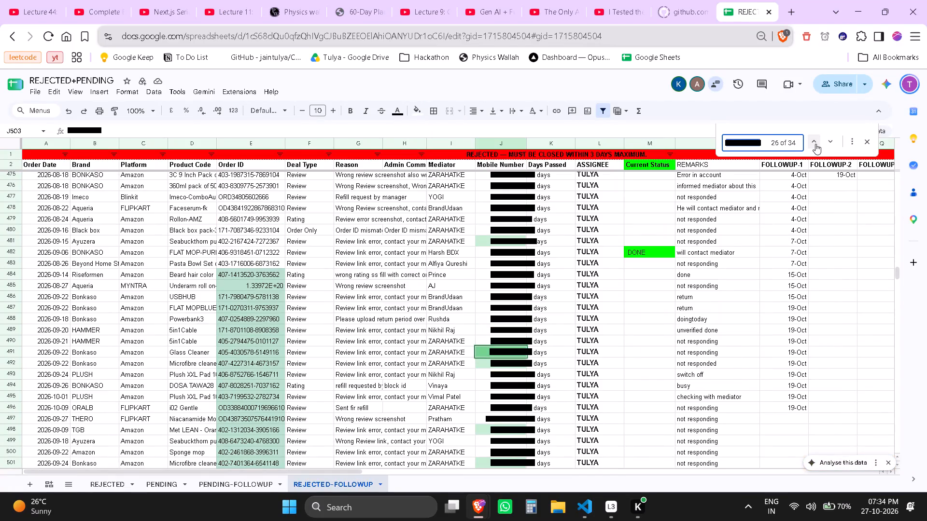
click(815, 144)
click(815, 144)
click(815, 144)
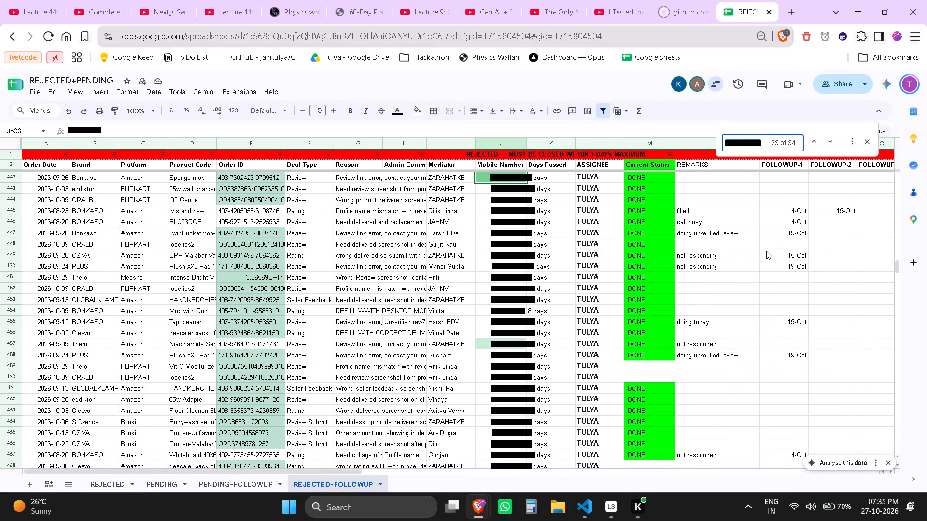
click(809, 137)
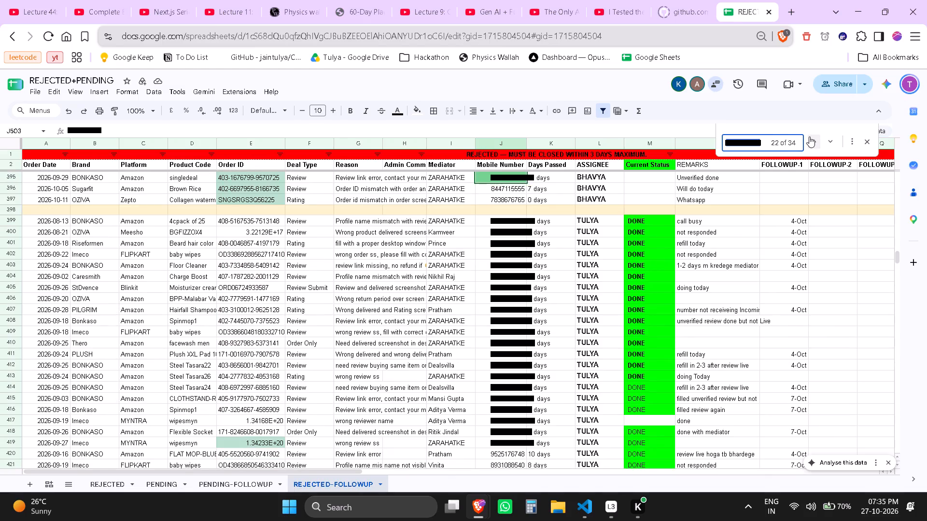
click(809, 137)
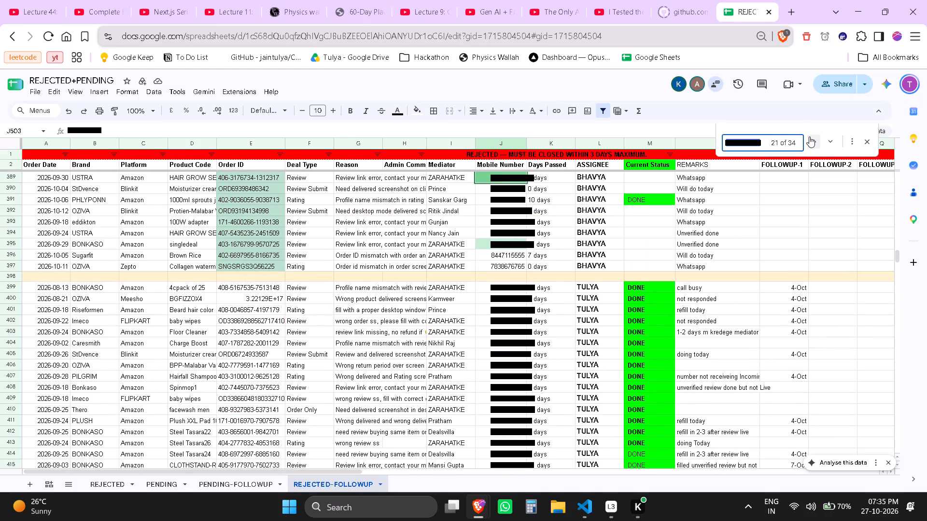
click(809, 137)
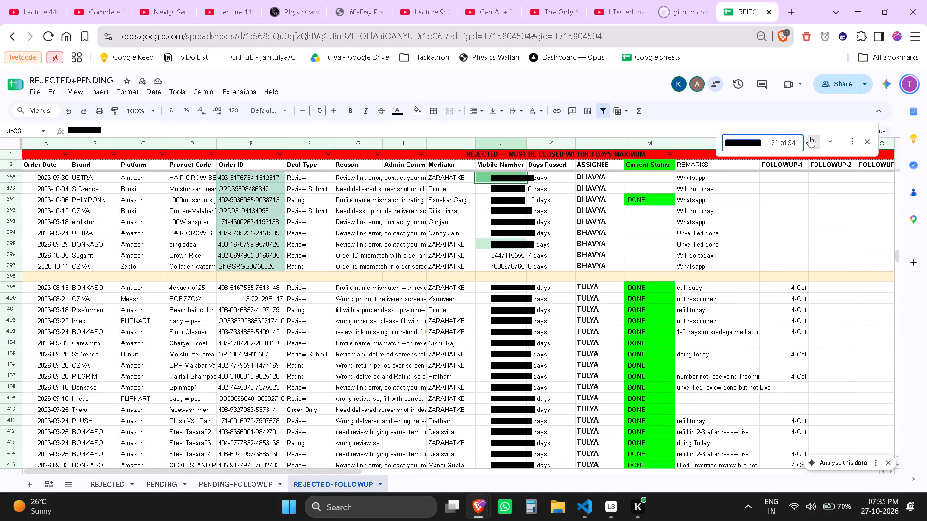
click(809, 137)
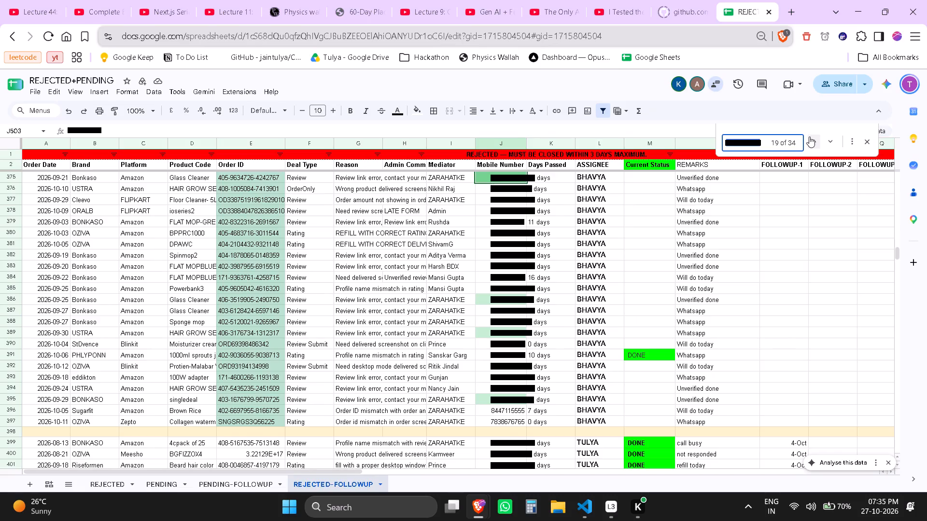
click(809, 137)
click(809, 137)
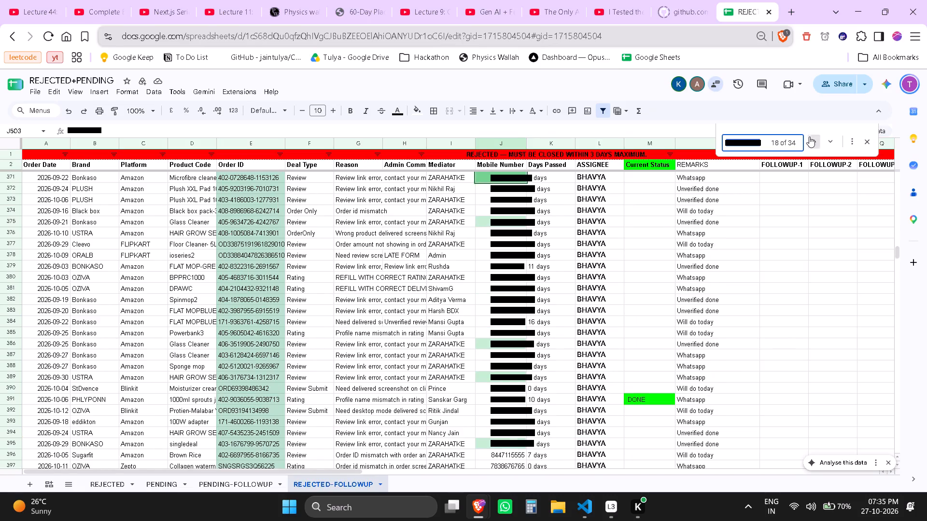
click(809, 137)
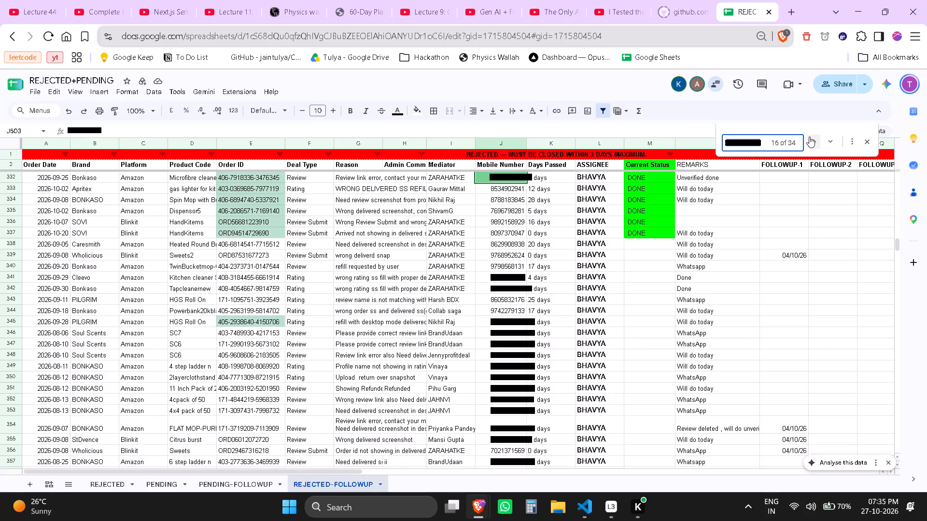
click(809, 137)
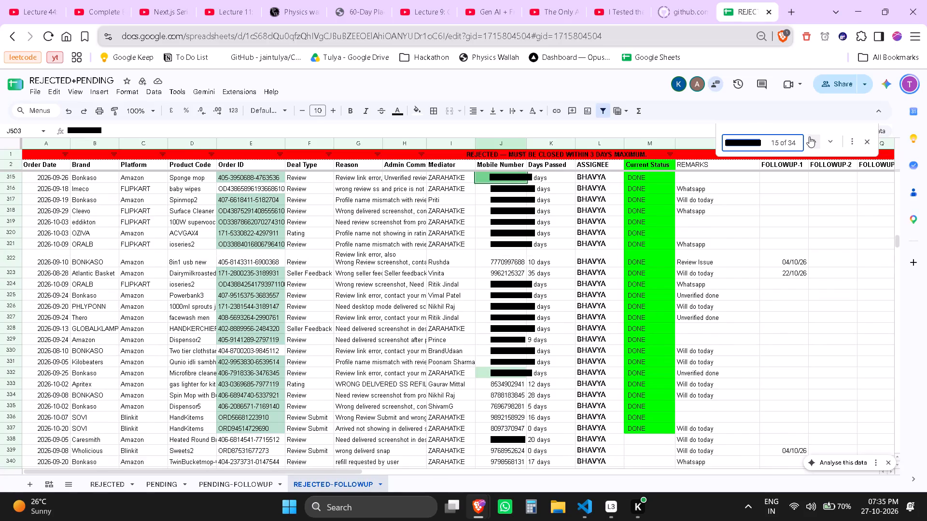
click(809, 137)
click(809, 137)
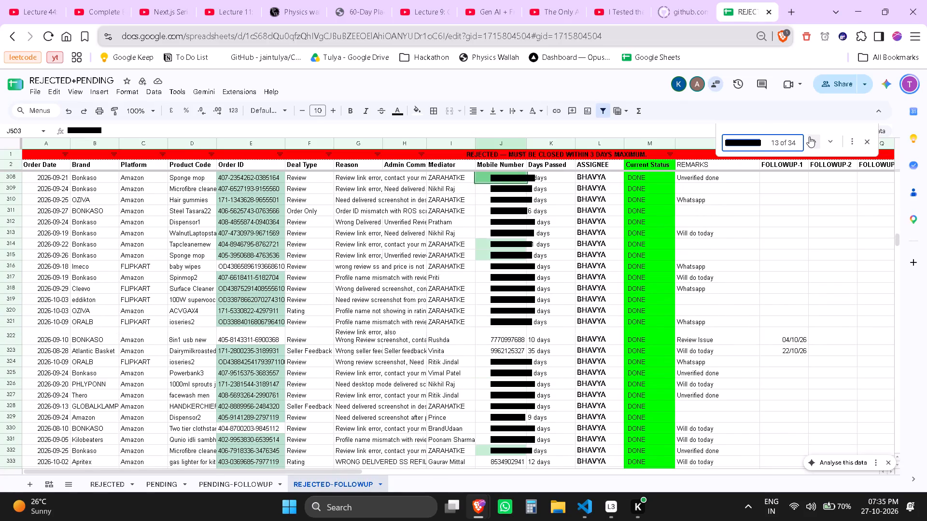
click(809, 137)
click(809, 137)
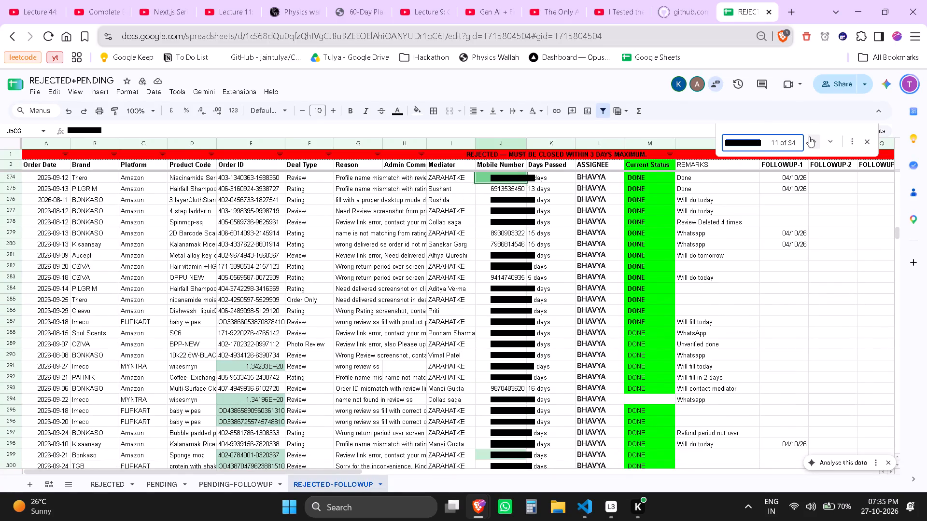
click(809, 137)
click(809, 137)
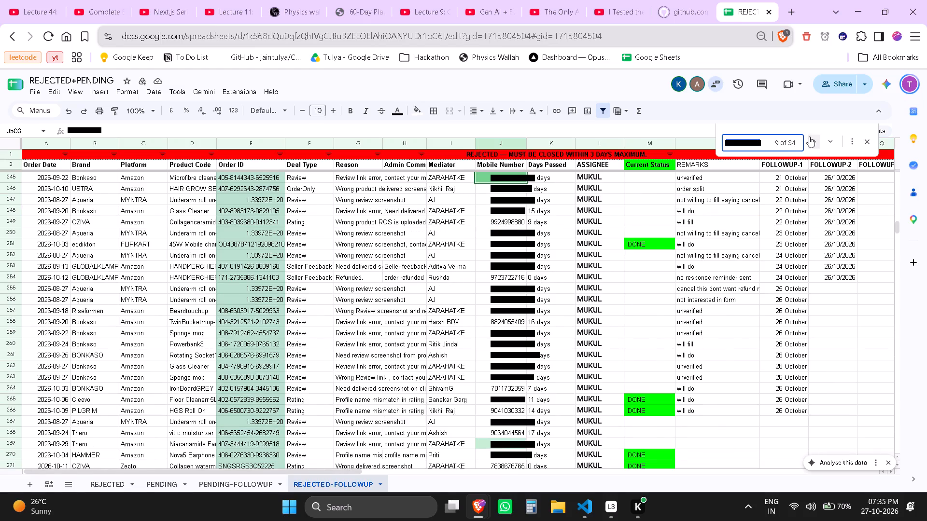
click(809, 137)
click(809, 137)
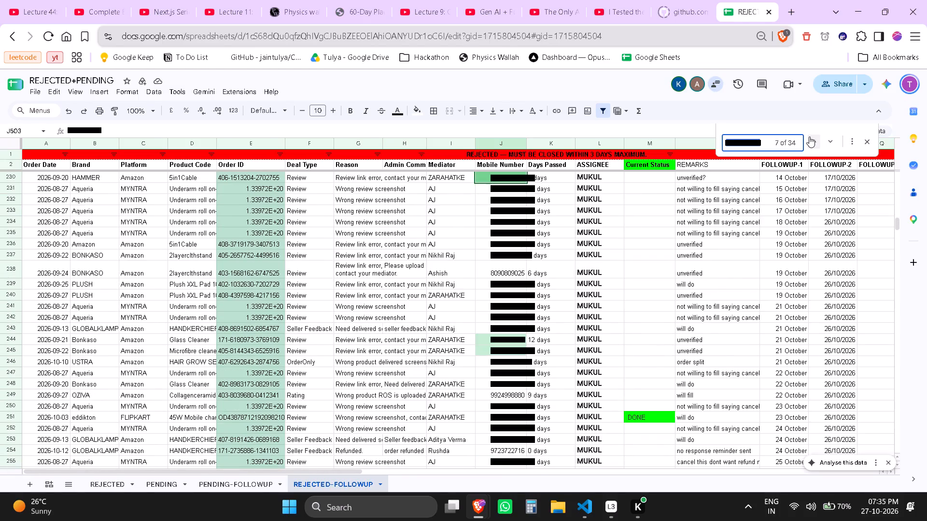
click(809, 137)
click(809, 137)
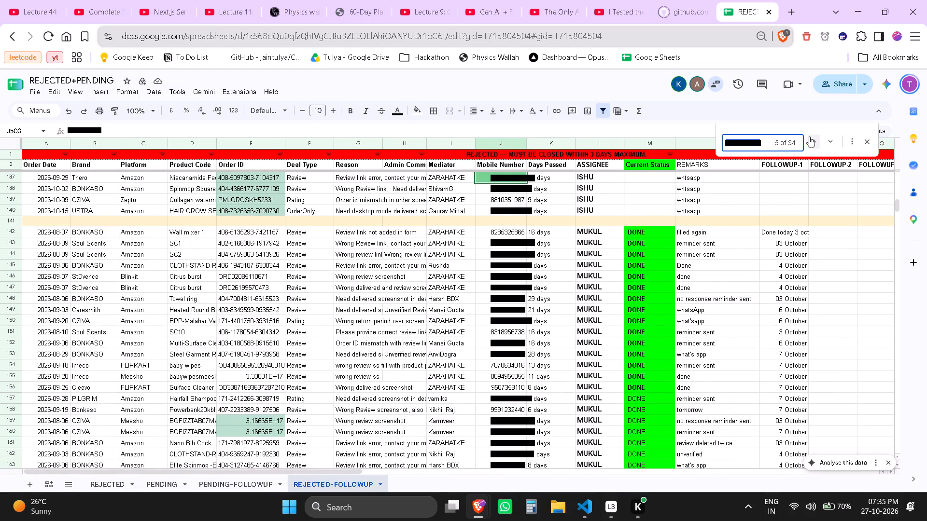
click(809, 137)
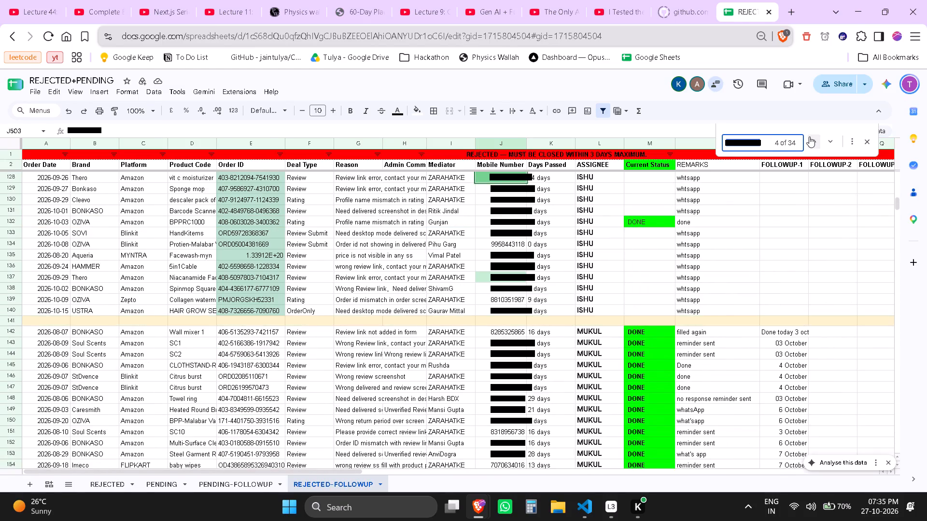
click(809, 137)
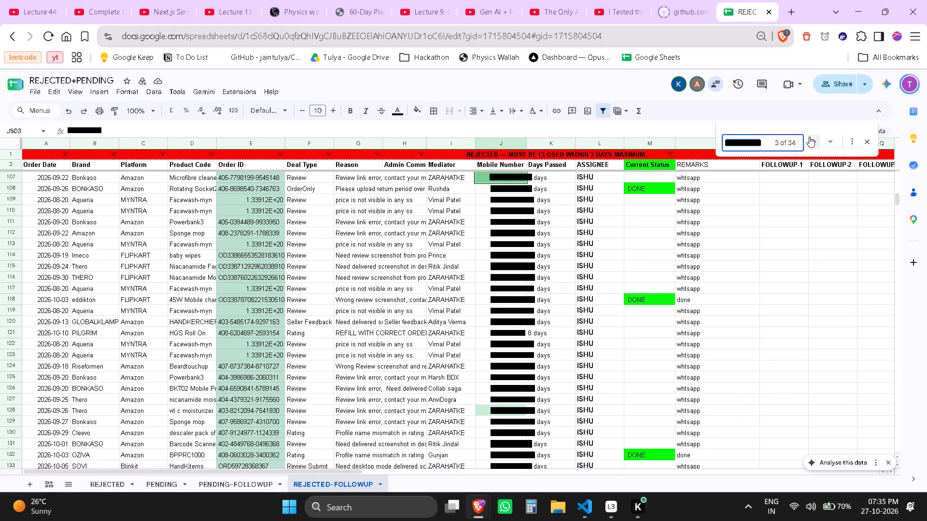
click(809, 137)
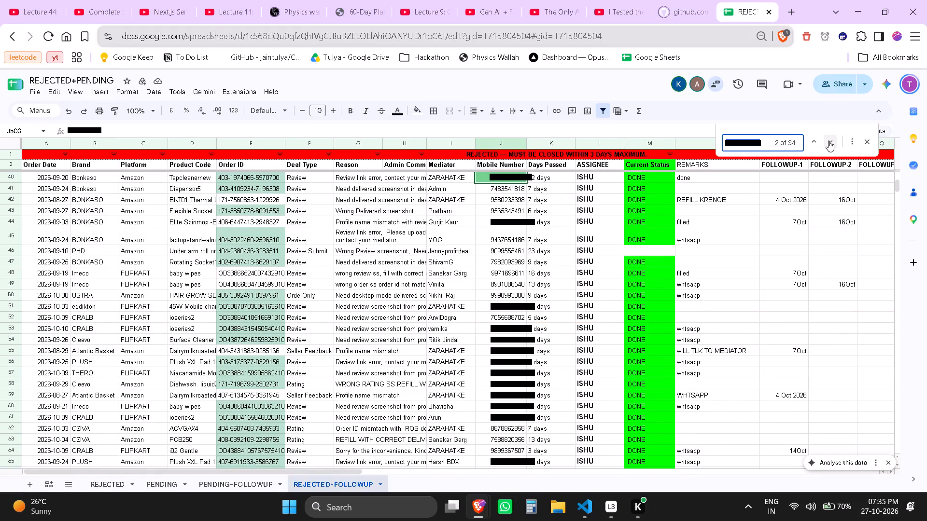
Go forward through the mobile number's matches to the orders assigned to TULYA, checking statuses and remarks from row 457 to row 515.
triple_click(829, 141)
triple_click(829, 141)
triple_click(829, 141)
triple_click(829, 141)
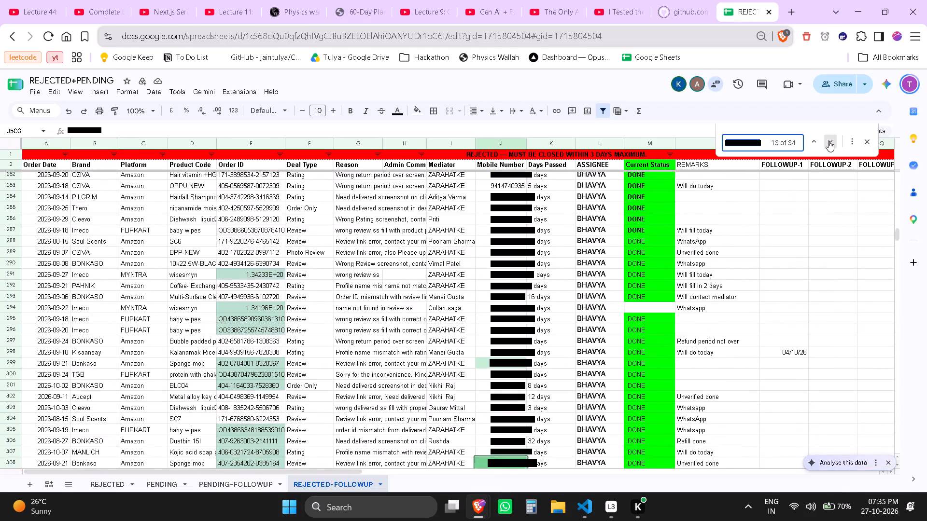
triple_click(829, 141)
triple_click(829, 141)
triple_click(829, 141)
triple_click(829, 141)
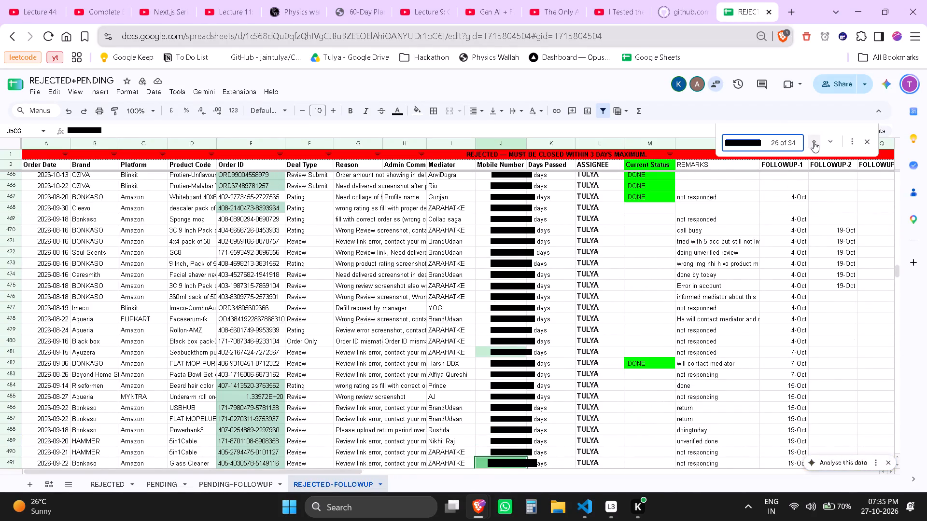
click(814, 142)
click(814, 142)
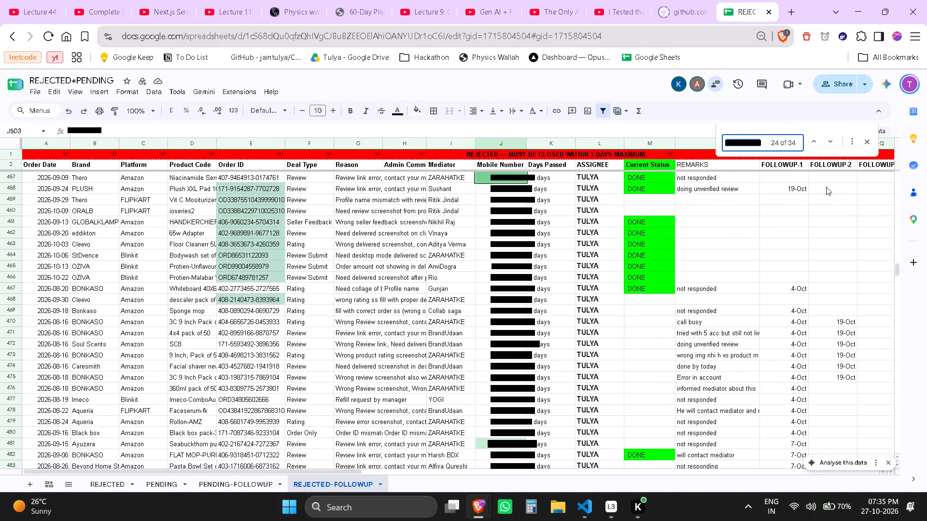
click(824, 138)
click(825, 139)
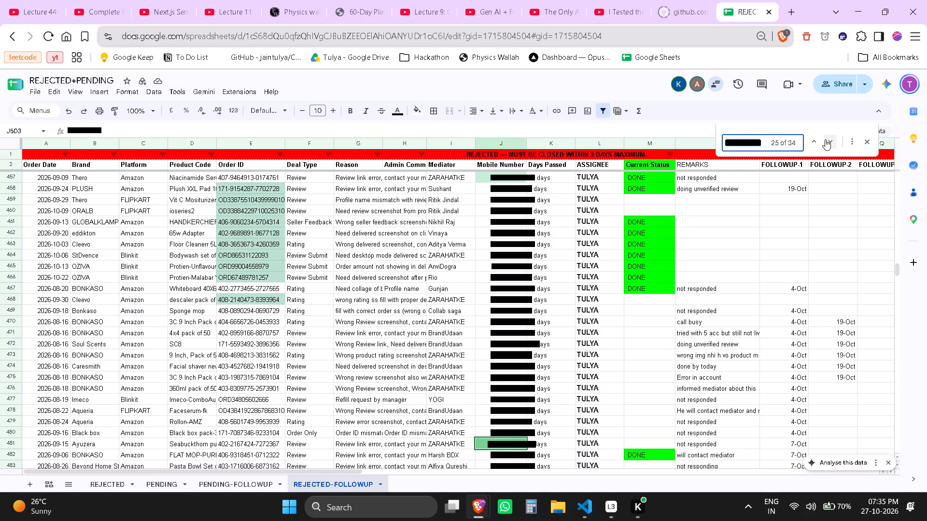
scroll(630, 392, down, 3)
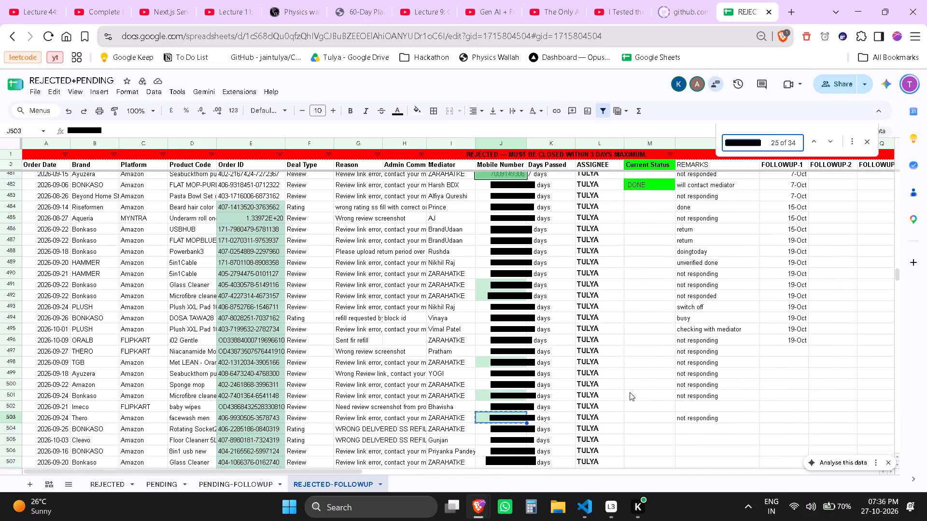
scroll(630, 392, down, 1)
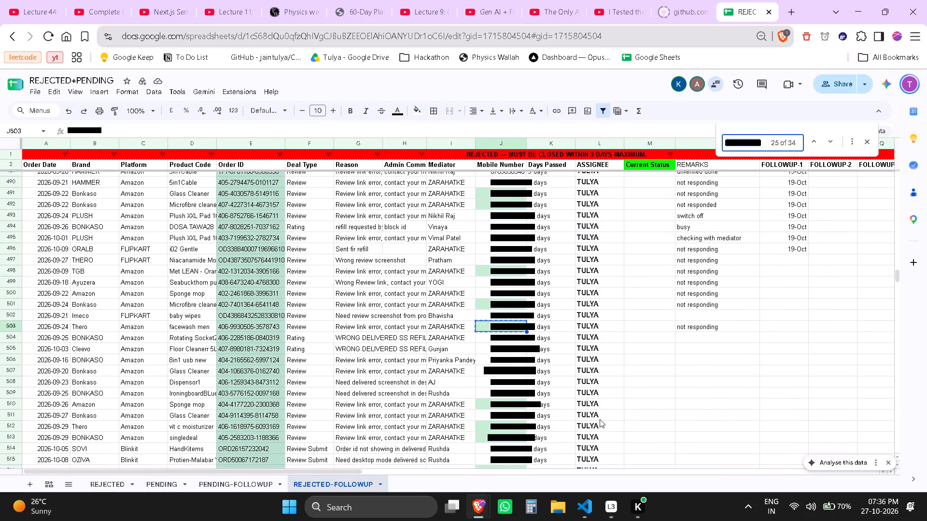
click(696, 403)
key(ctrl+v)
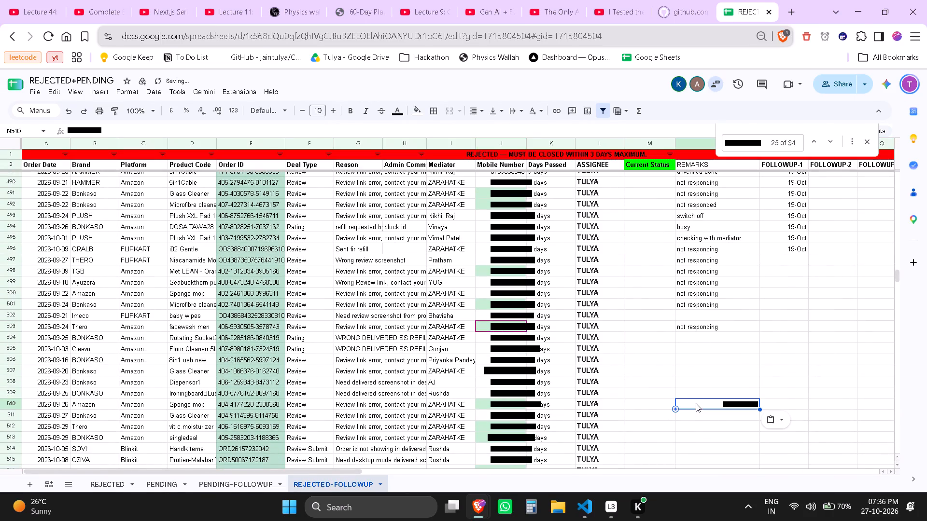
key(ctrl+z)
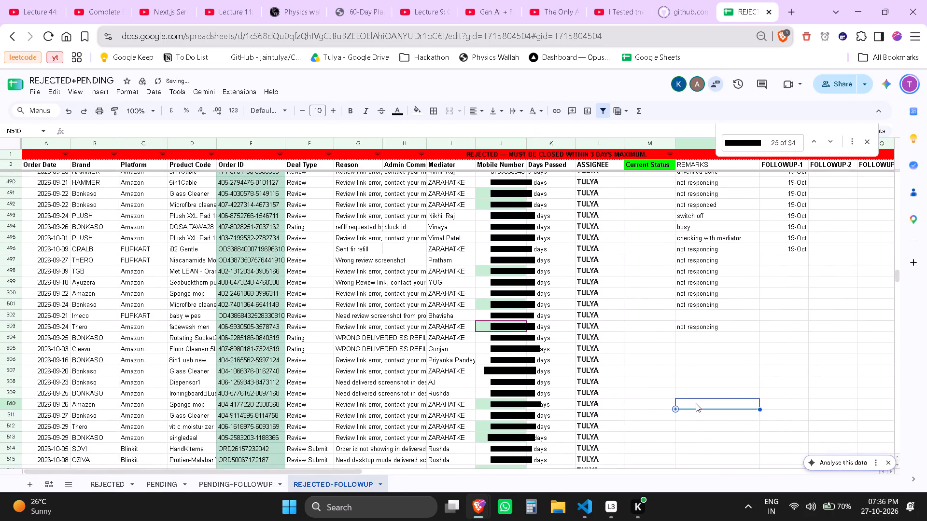
Copy the "not responding" remark from row 503 into the REMARKS cells of the matching orders in rows 510, 512, 513 and 516.
click(699, 325)
key(ctrl+c)
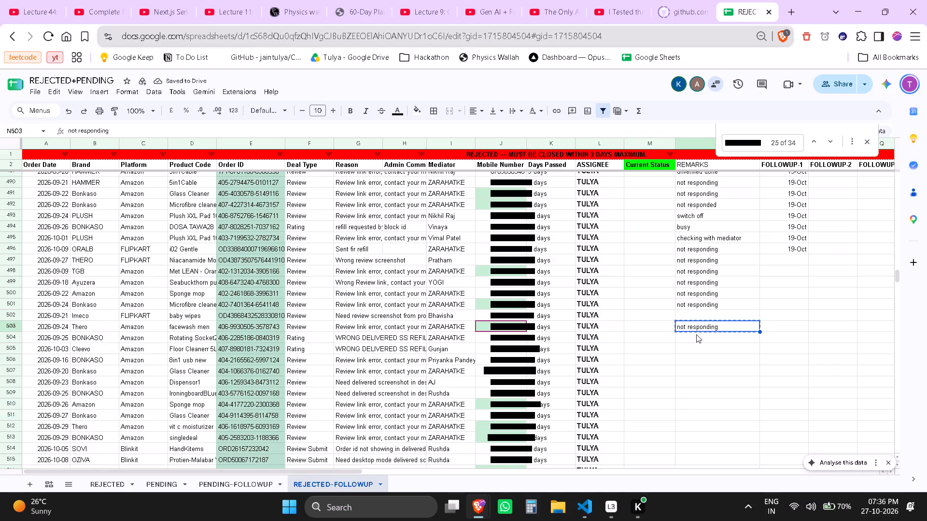
click(689, 403)
key(ctrl+v)
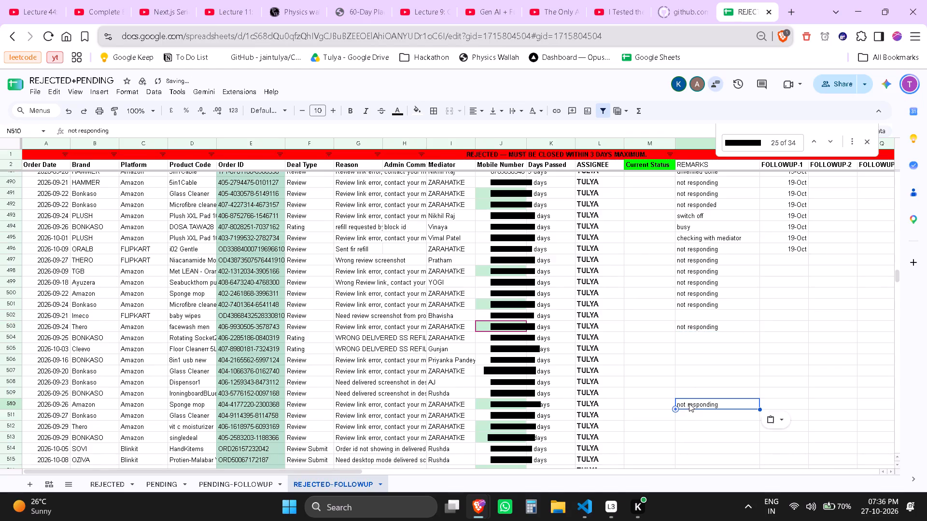
key(Down)
key(Down)
key(Up)
key(Down)
key(ctrl+v)
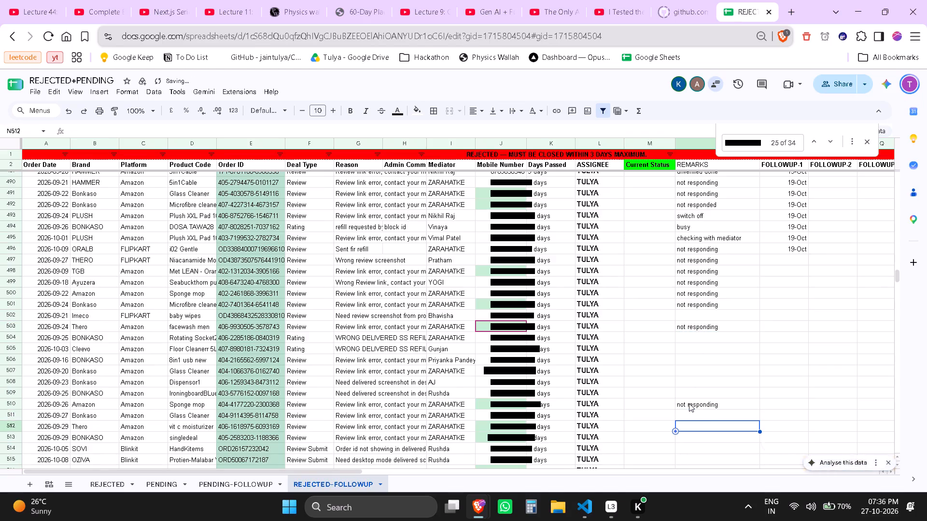
key(Down)
key(ctrl+v)
scroll(684, 399, down, 1)
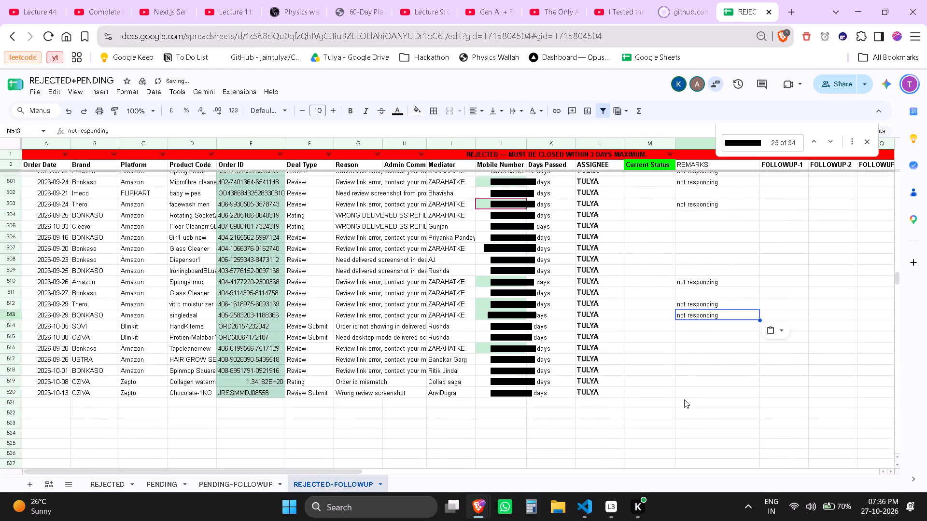
scroll(684, 399, down, 1)
click(705, 302)
key(ctrl+v)
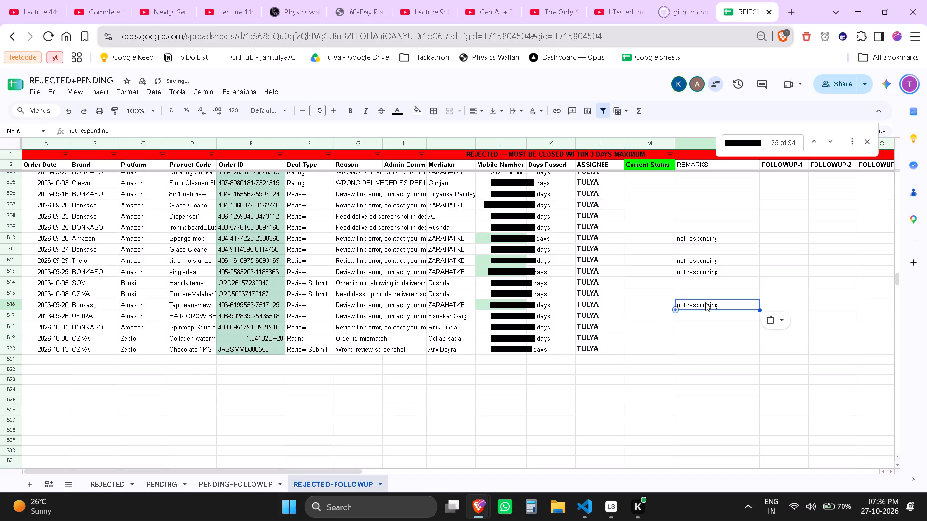
Look back over the highlighted orders and their remarks from row 513 up to row 481, and close the mobile number search.
scroll(674, 353, up, 2)
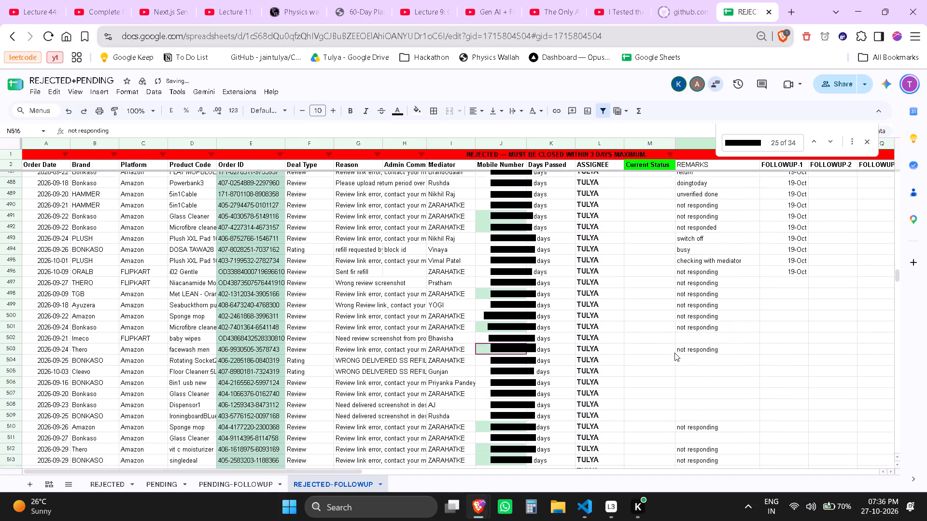
scroll(674, 353, up, 2)
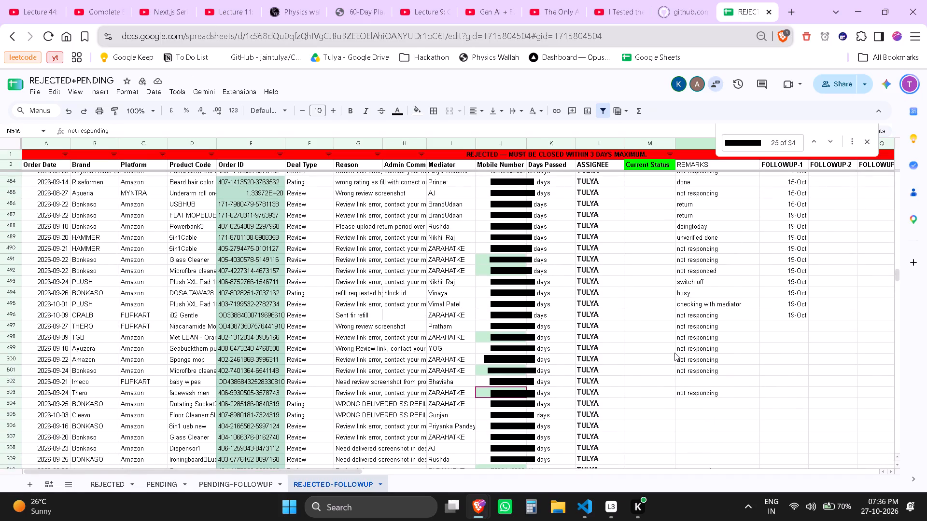
click(864, 141)
drag(775, 270, 680, 353)
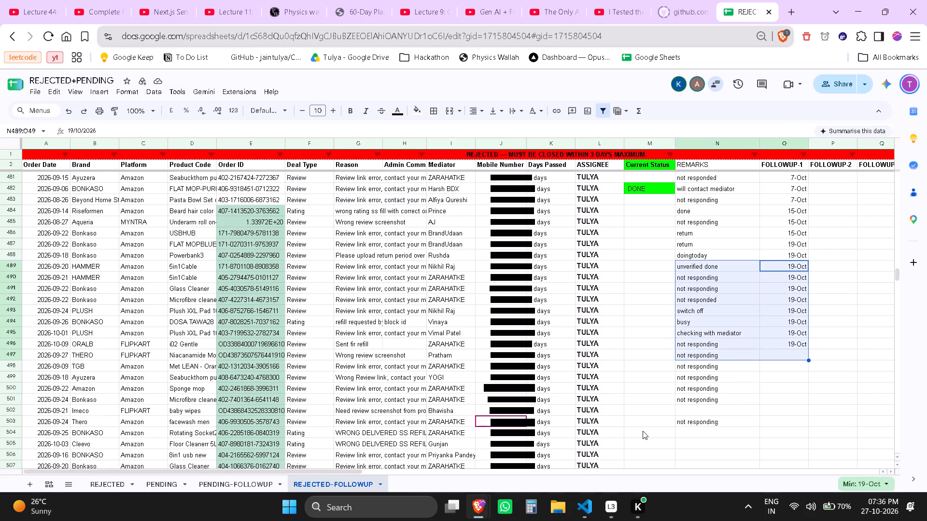
click(643, 431)
Enter the remark "contacting with mediator" for the Imeco baby wipes order in row 502.
scroll(643, 431, down, 1)
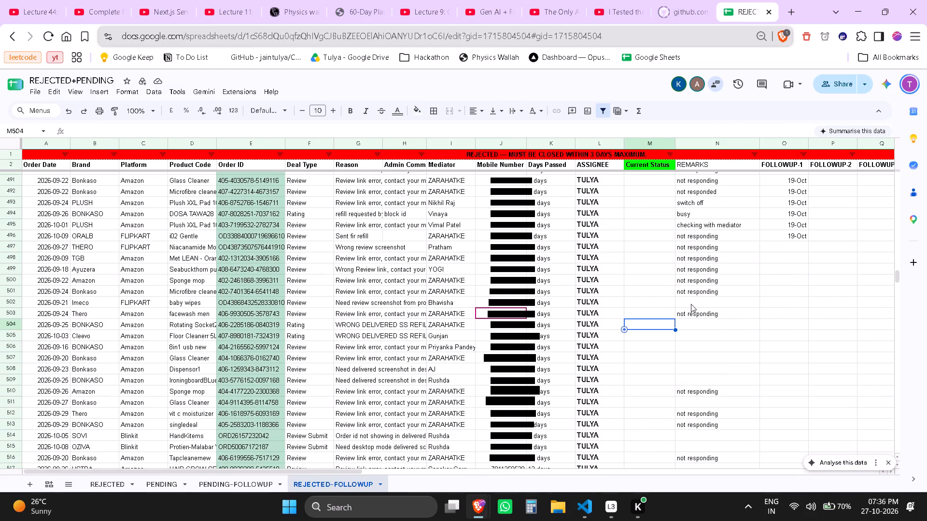
click(691, 304)
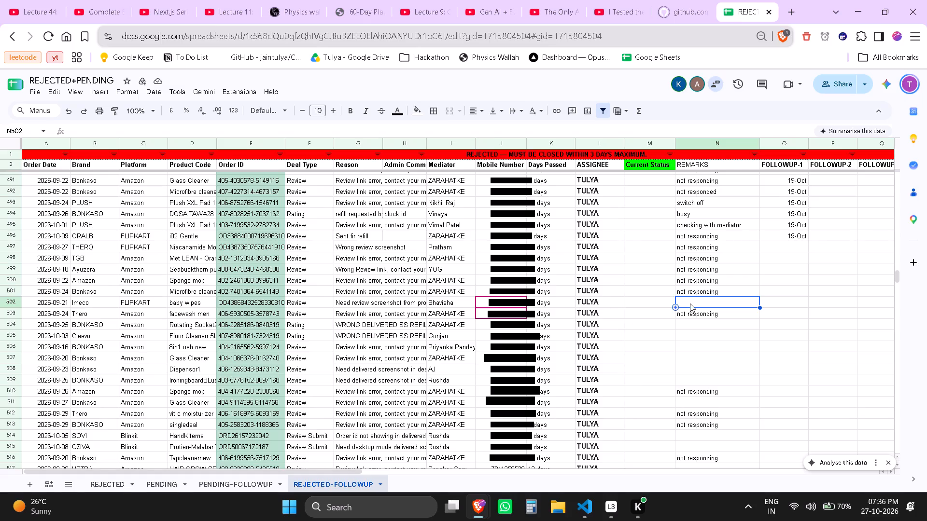
key(c)
text(ontacting witg)
key(space)
key(BackSpace)
key(BackSpace)
text(h medi)
text(ator)
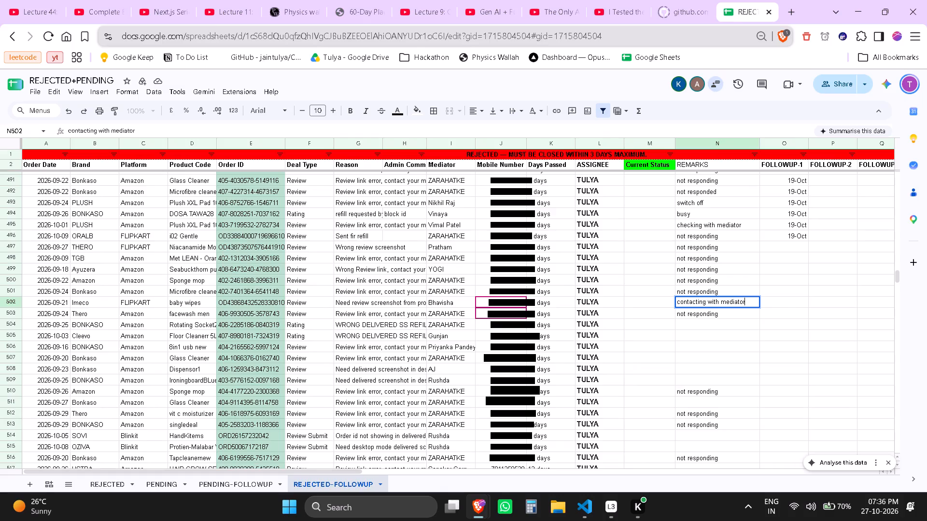
click(686, 325)
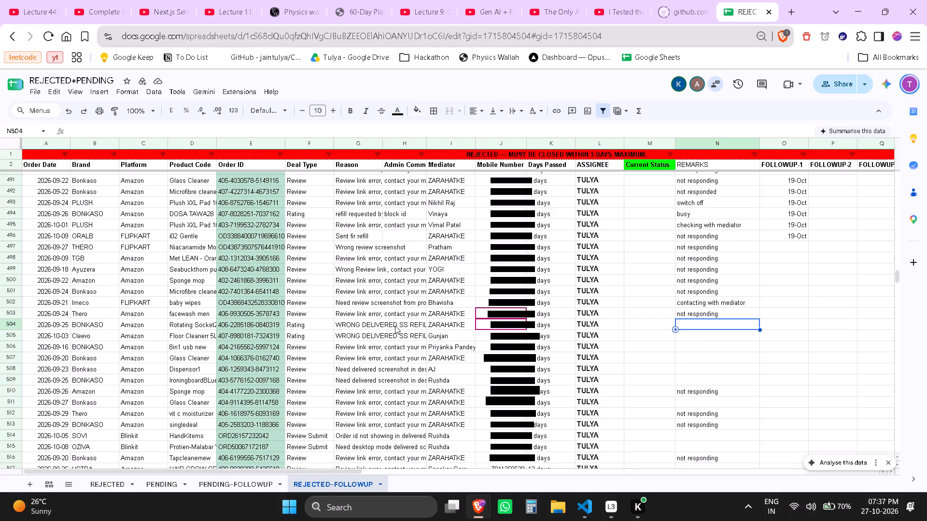
Check the mobile number of the BONKASO order in row 504 and select its empty REMARKS cell.
click(496, 329)
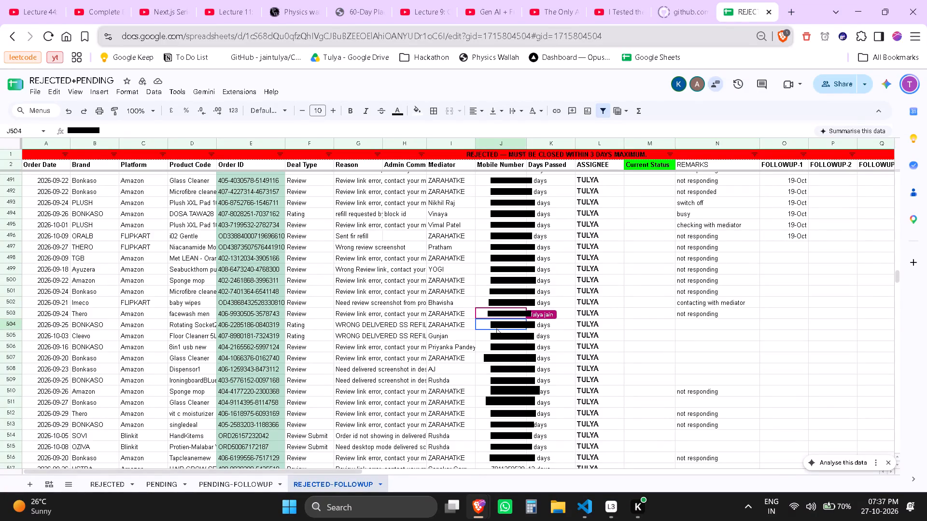
click(680, 323)
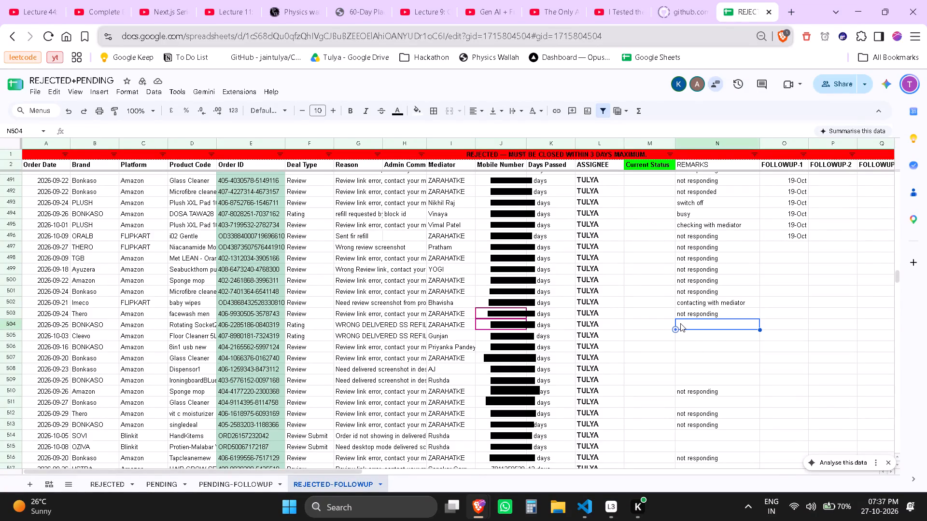
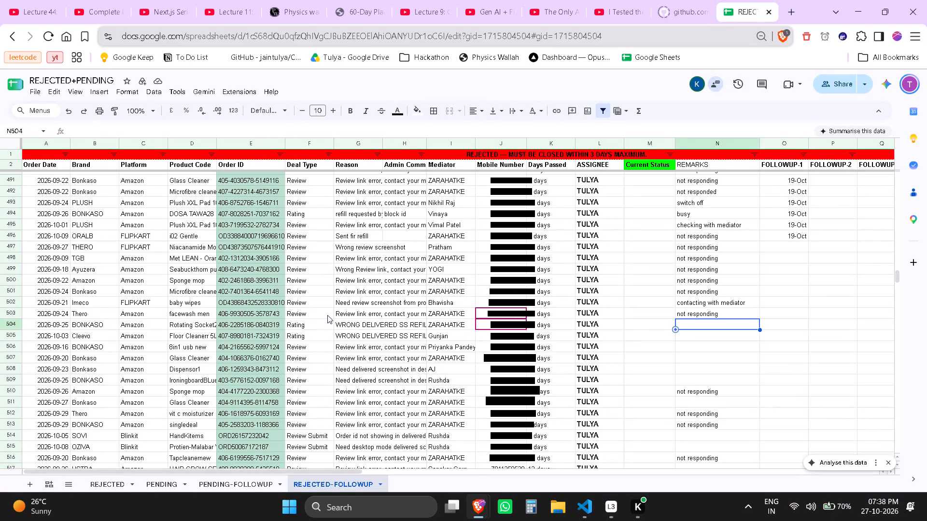
Check the product code and rejection reason of the BONKASO order in row 504 and enter its remark "not his order".
click(188, 325)
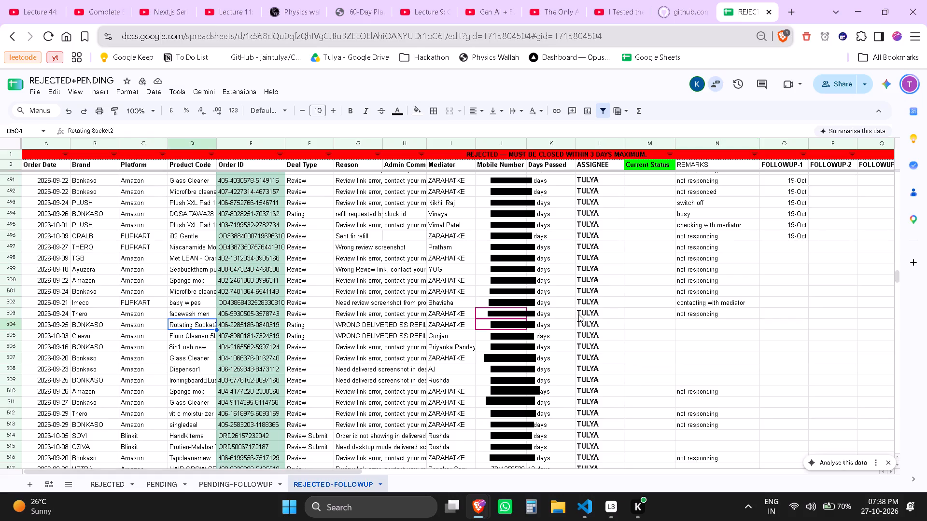
click(688, 324)
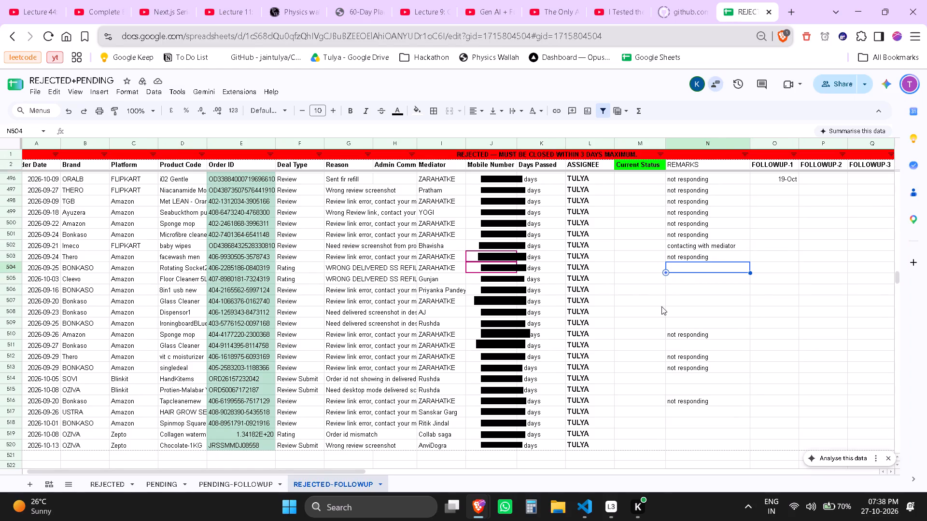
click(648, 285)
click(674, 265)
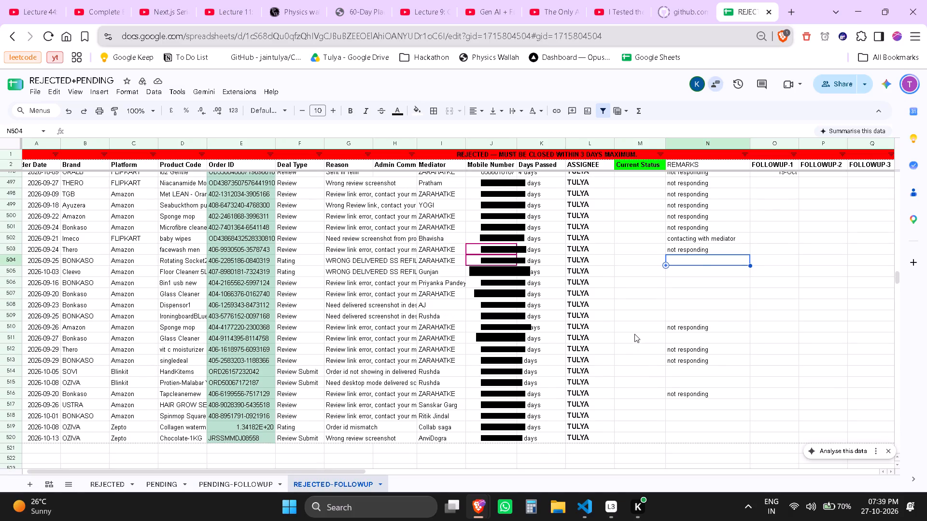
scroll(634, 334, up, 1)
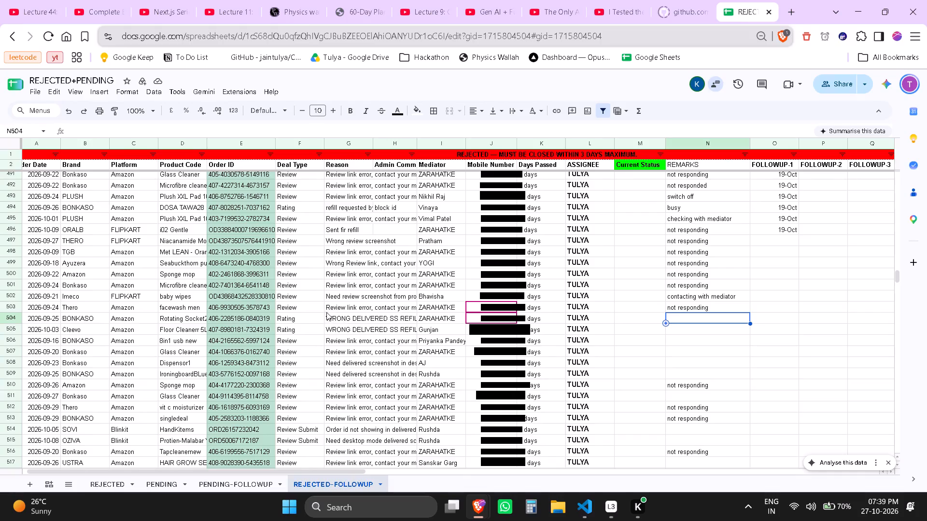
click(342, 315)
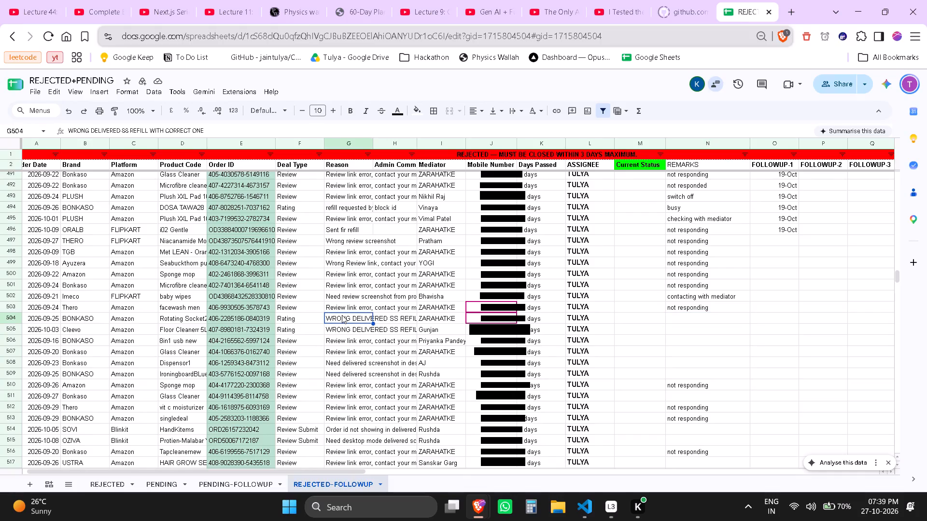
click(682, 317)
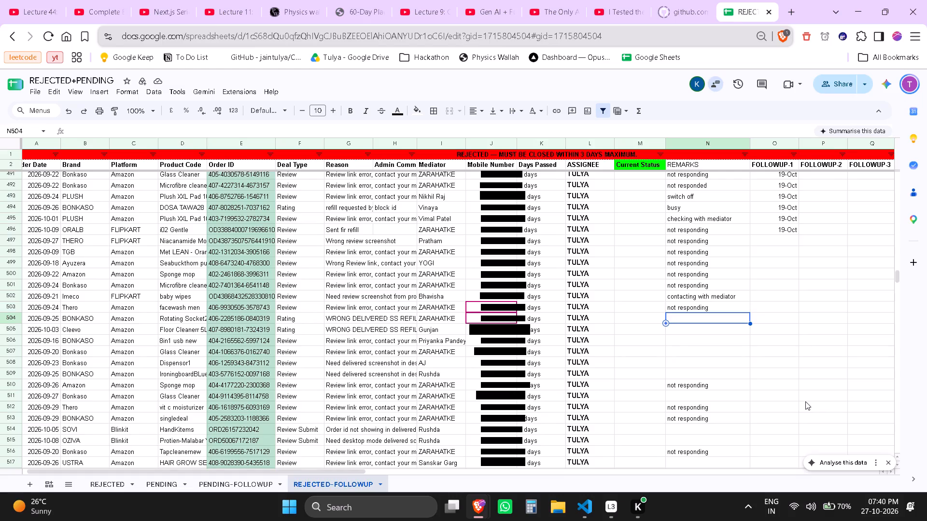
text(not his o)
text(rder)
key(Down)
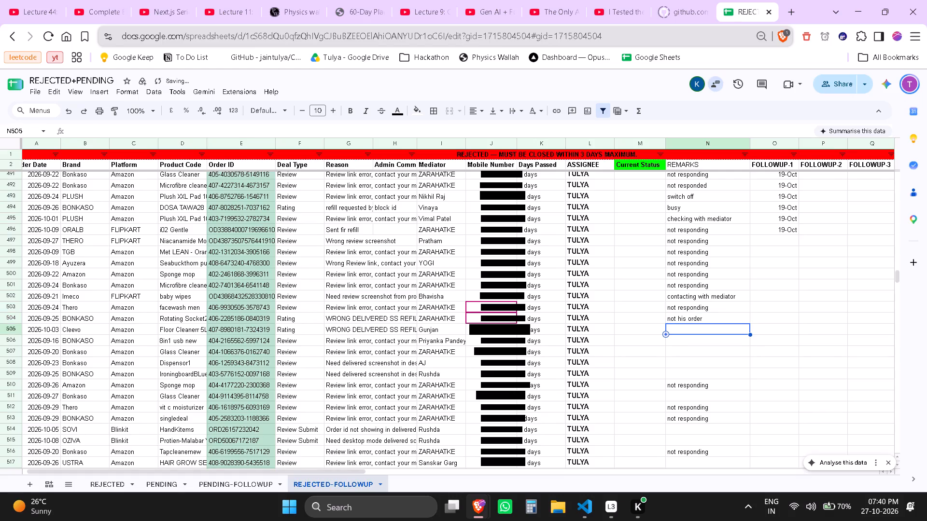
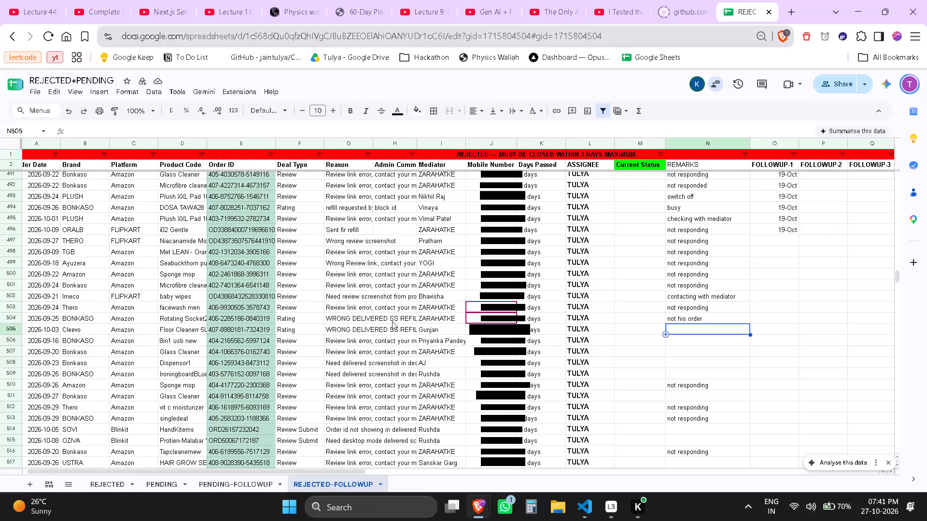
Clear the remark of the BONKASO order in row 504.
click(379, 322)
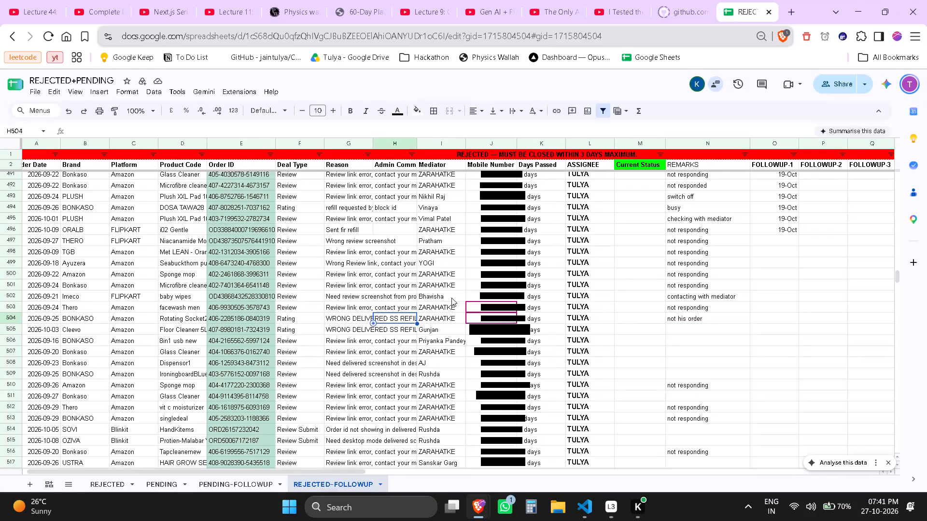
click(687, 314)
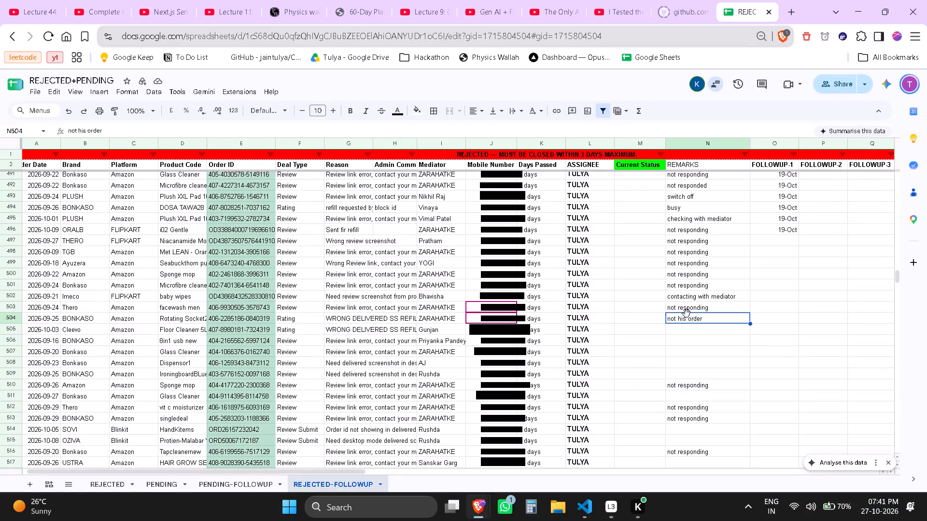
key(BackSpace)
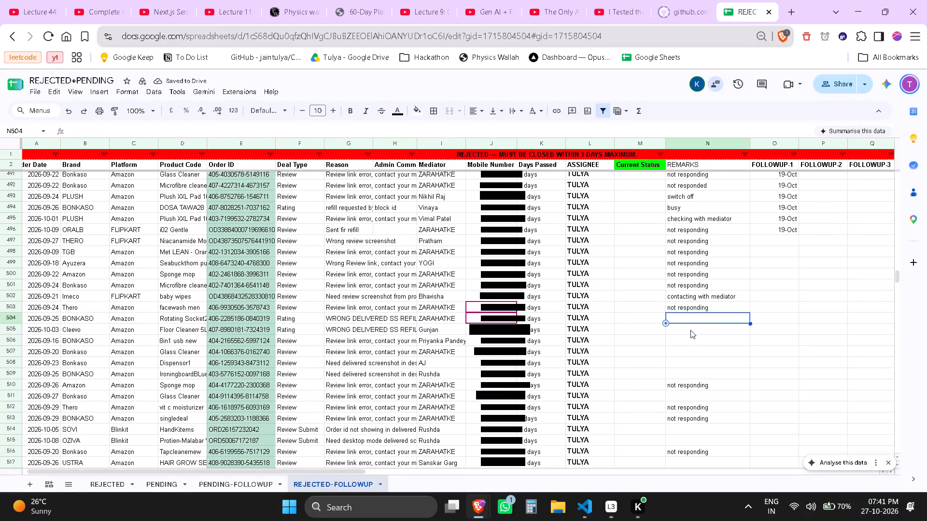
click(690, 329)
click(684, 318)
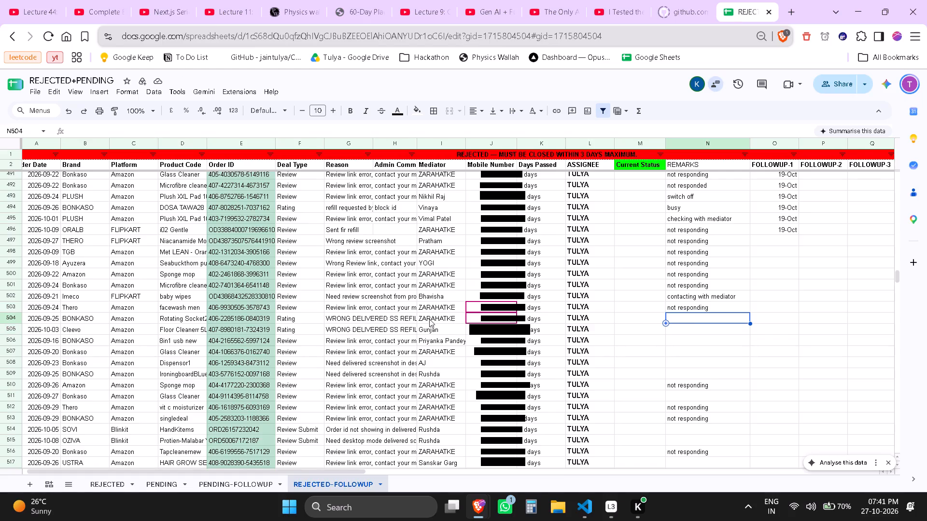
Check the full rejection reason of the BONKASO order in row 504 and return to its empty remark cell.
click(389, 316)
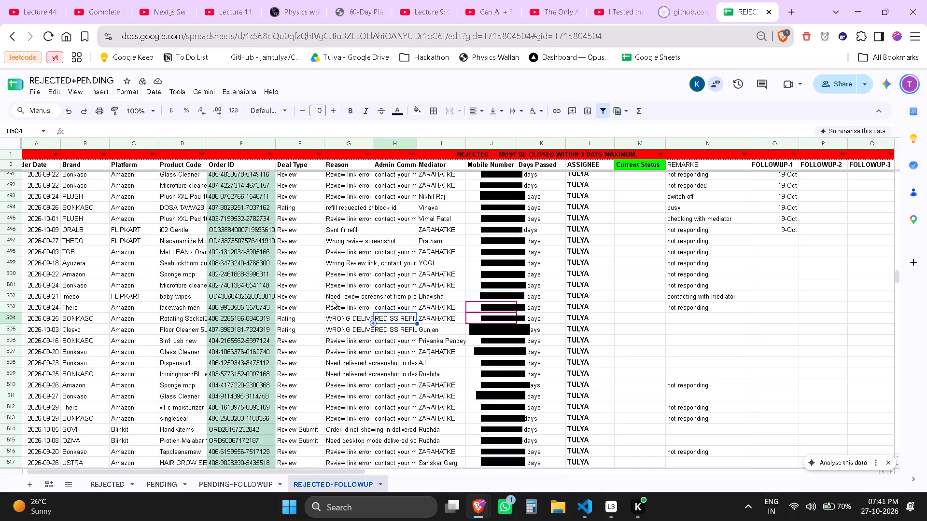
click(345, 316)
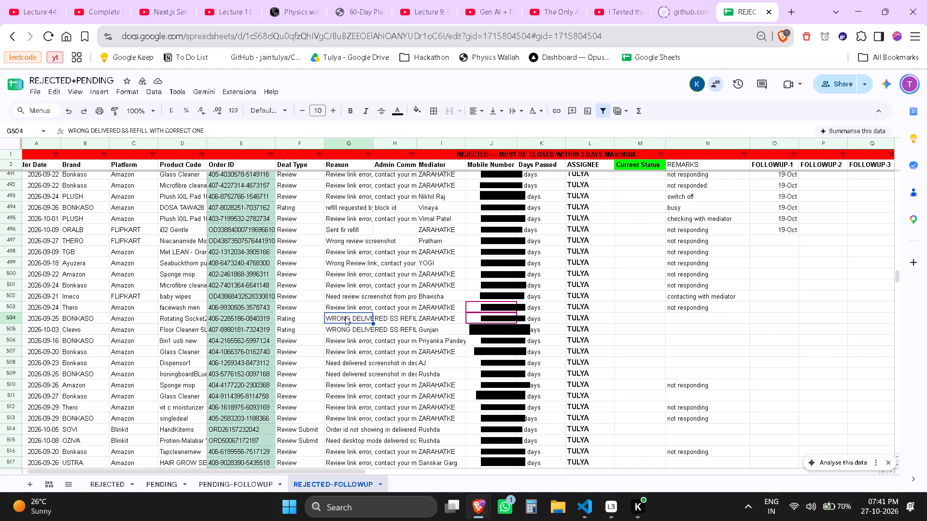
click(678, 323)
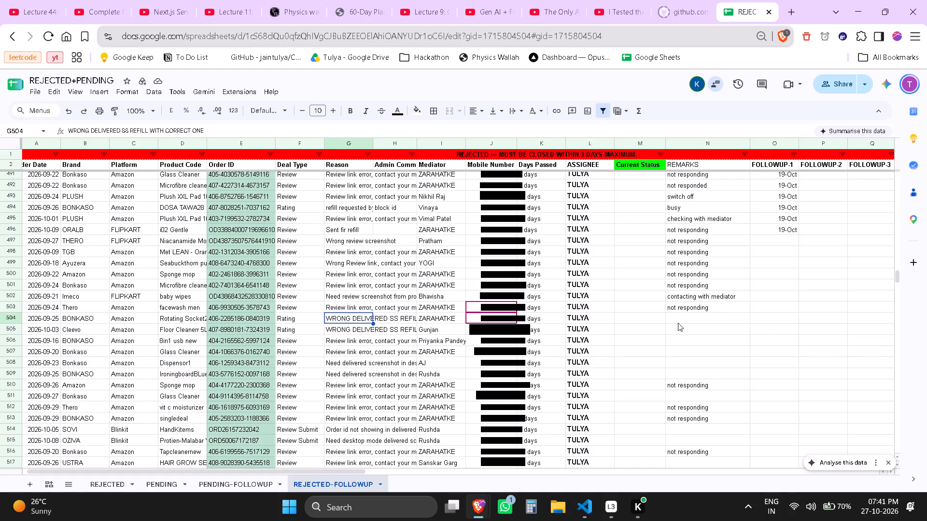
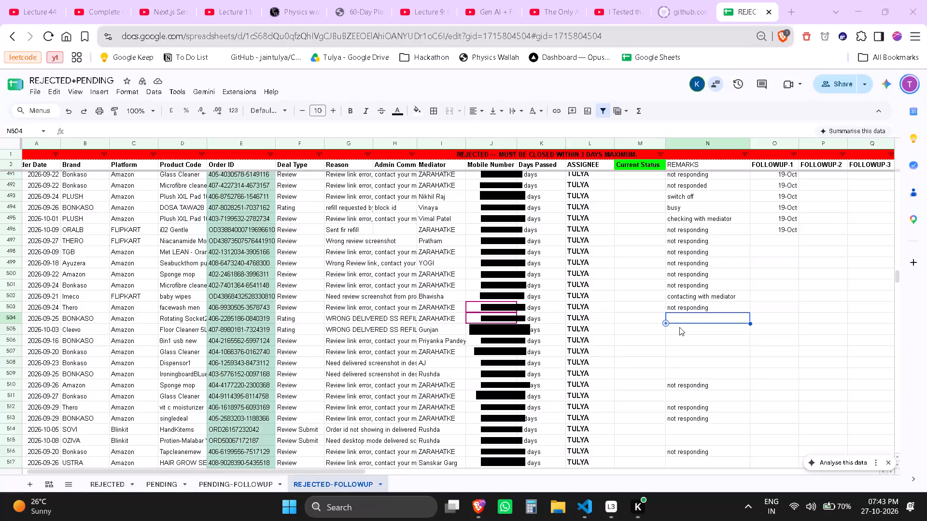
Enter the remark "refilling" for the BONKASO order in row 504.
click(679, 326)
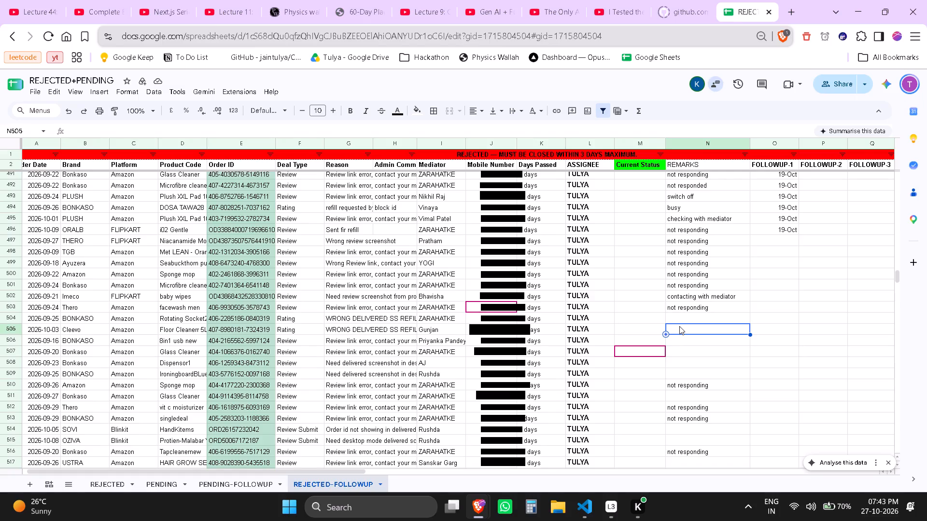
click(465, 310)
click(476, 310)
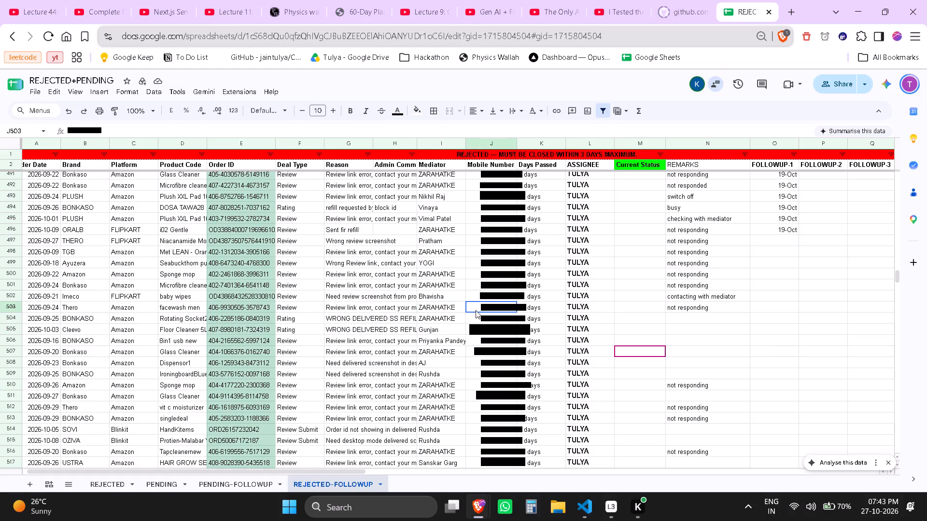
click(628, 290)
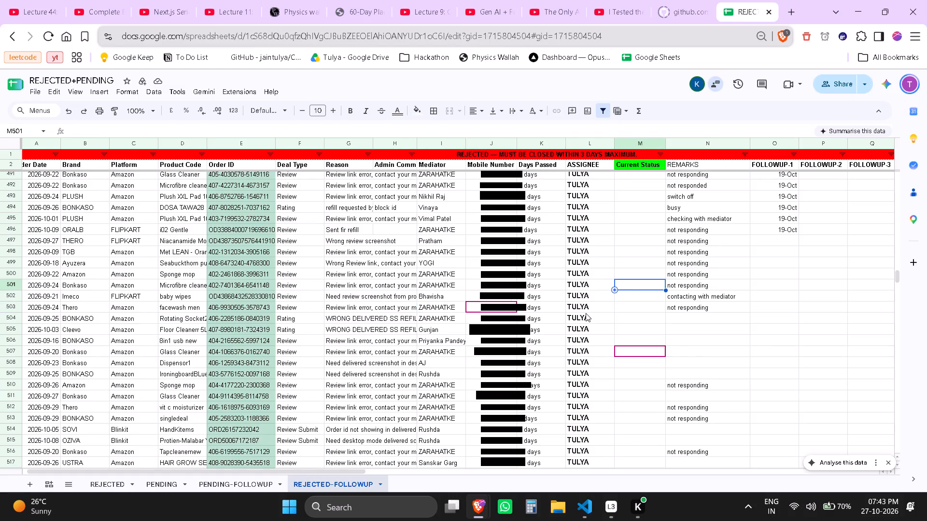
click(670, 315)
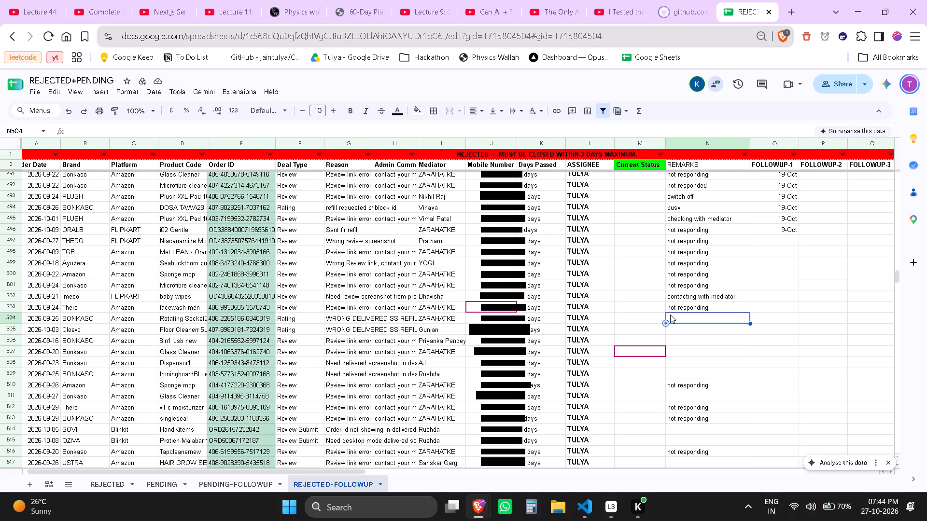
text(refilling)
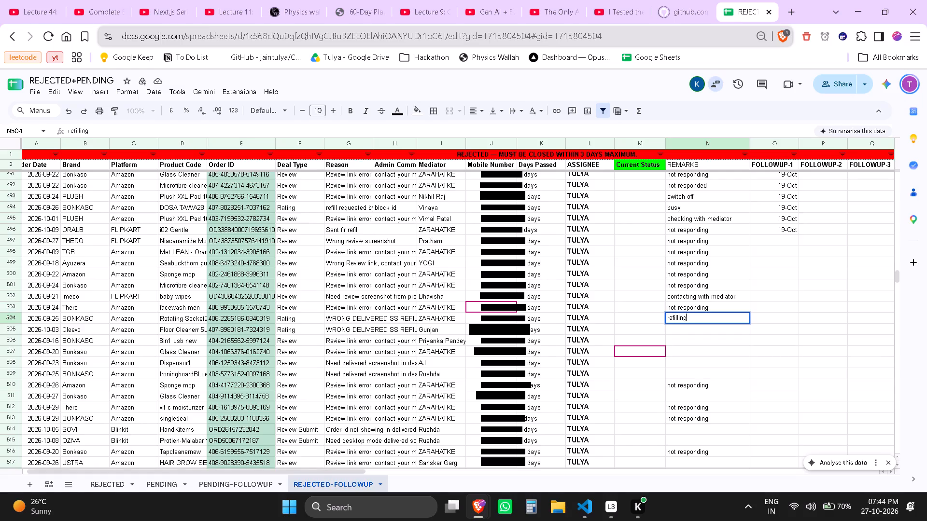
key(space)
key(Down)
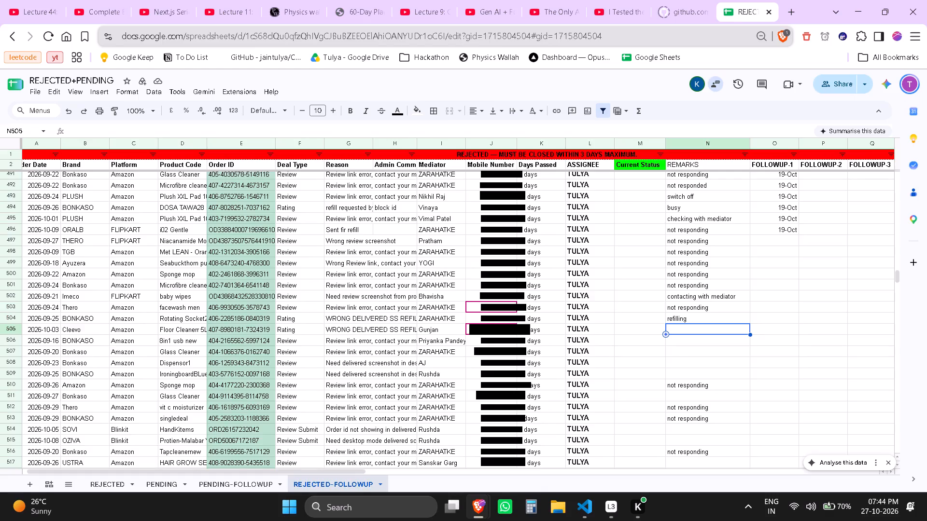
Paste the remark "not responding" for the Cleevo order in row 505.
click(703, 343)
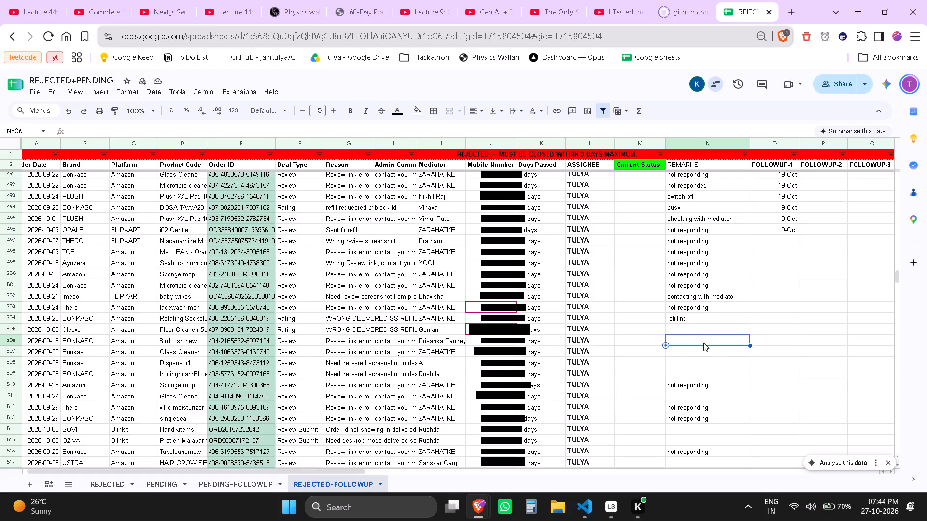
click(680, 324)
click(678, 328)
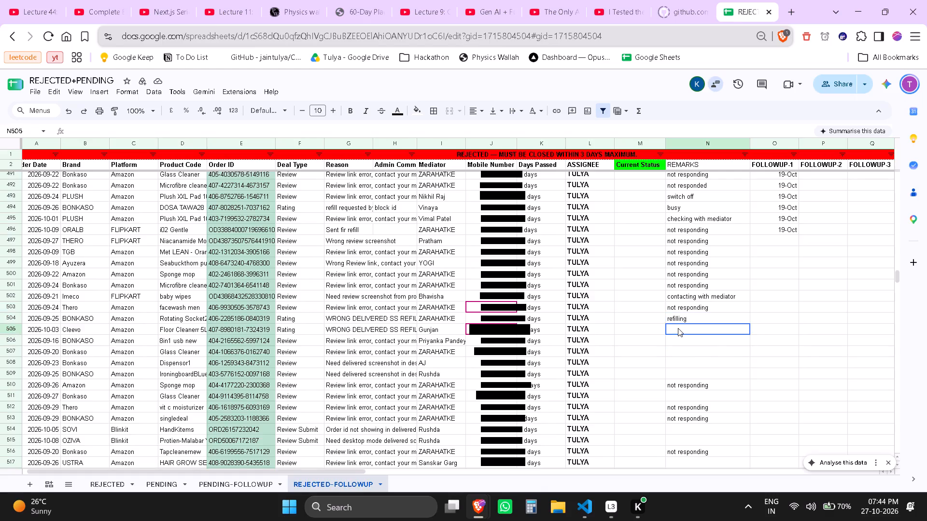
key(ctrl+v)
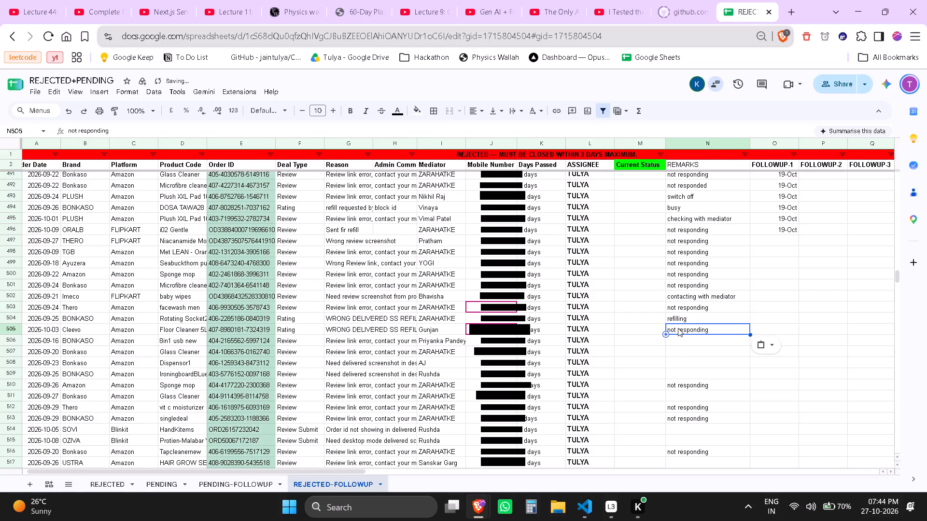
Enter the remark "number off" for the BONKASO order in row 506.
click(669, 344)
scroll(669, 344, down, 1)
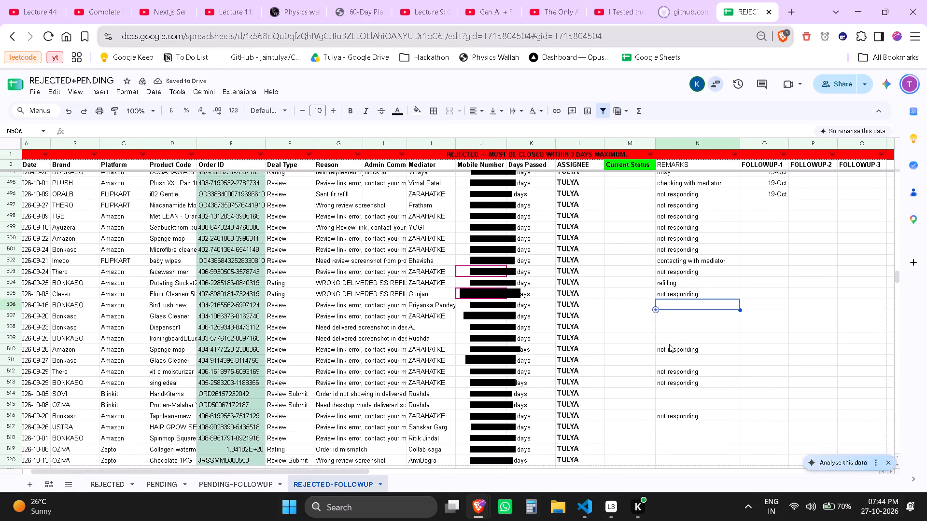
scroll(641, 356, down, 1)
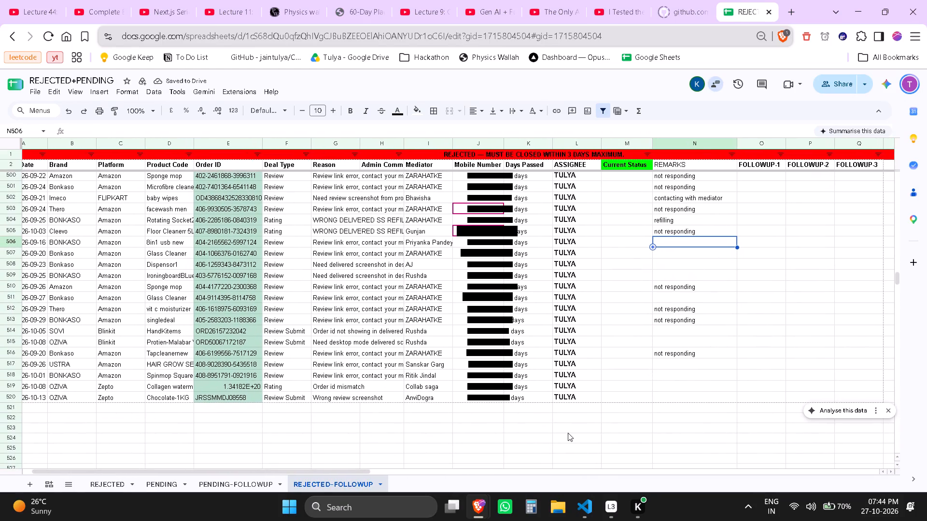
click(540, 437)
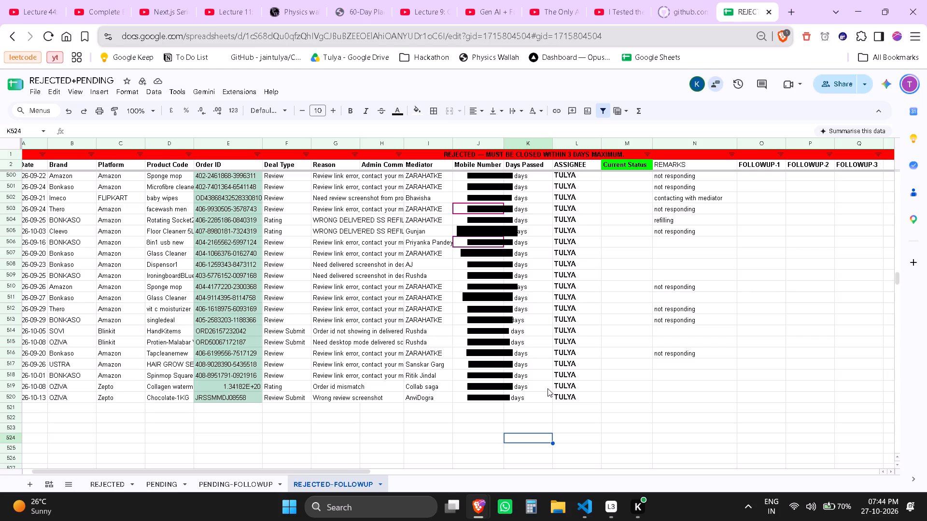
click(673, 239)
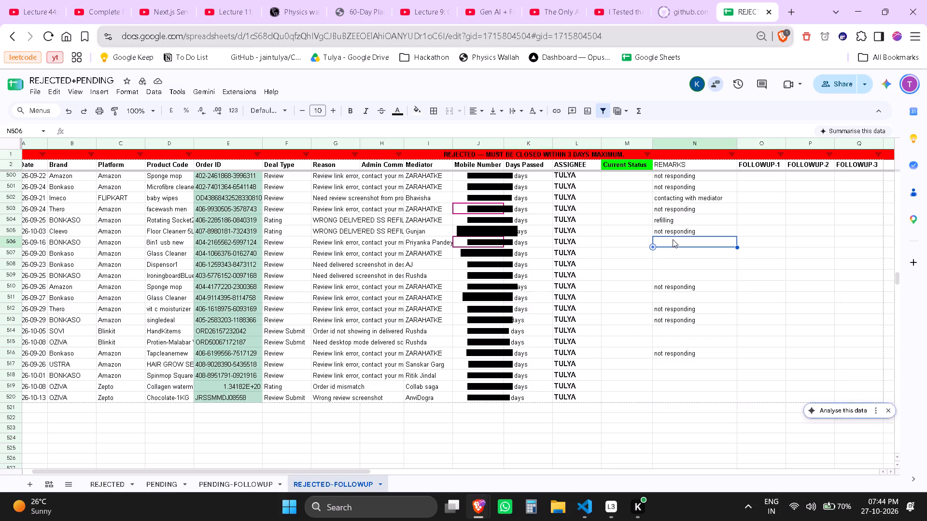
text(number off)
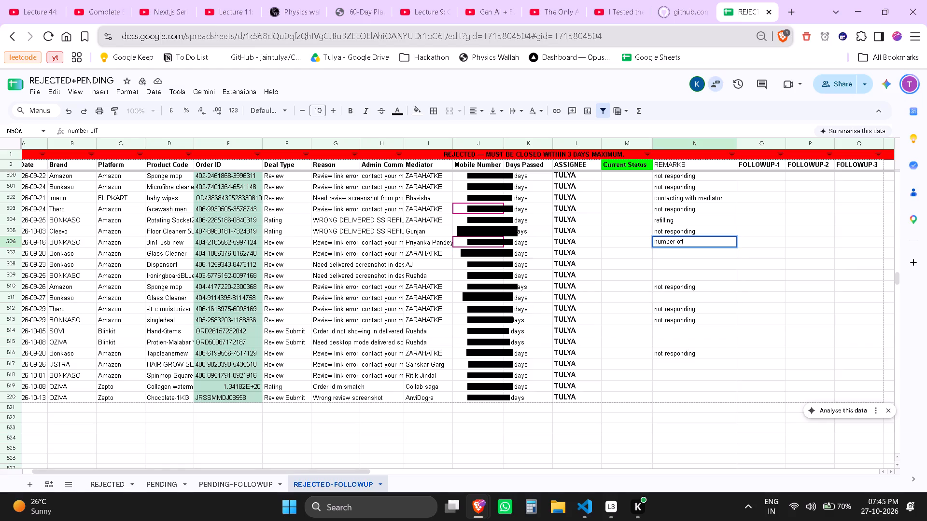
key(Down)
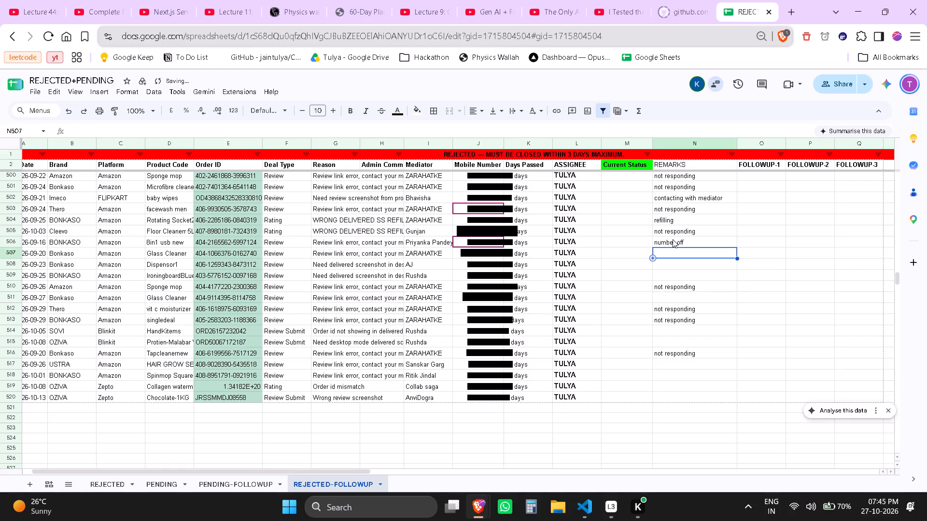
Replace the remark of the BONKASO order in row 506 with "switch off".
click(670, 239)
text(switch)
key(space)
key(Tab)
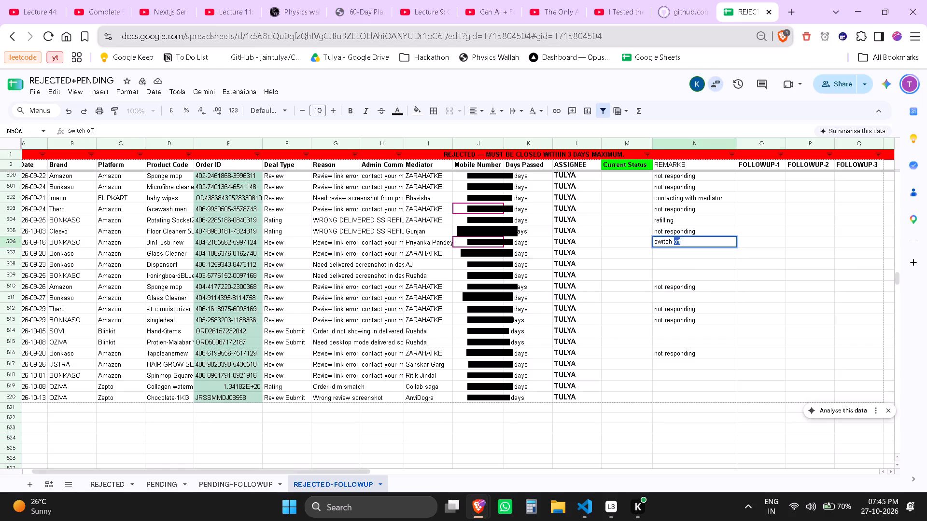
key(Down)
key(Left)
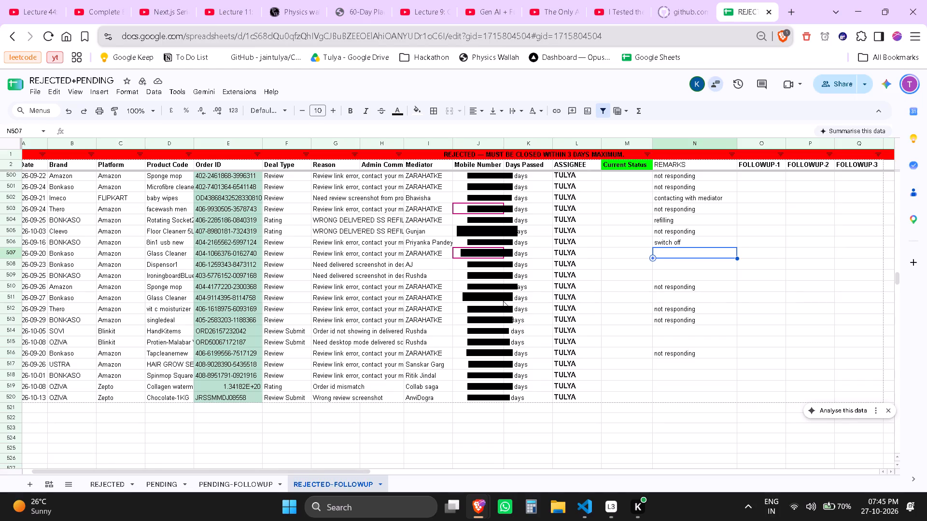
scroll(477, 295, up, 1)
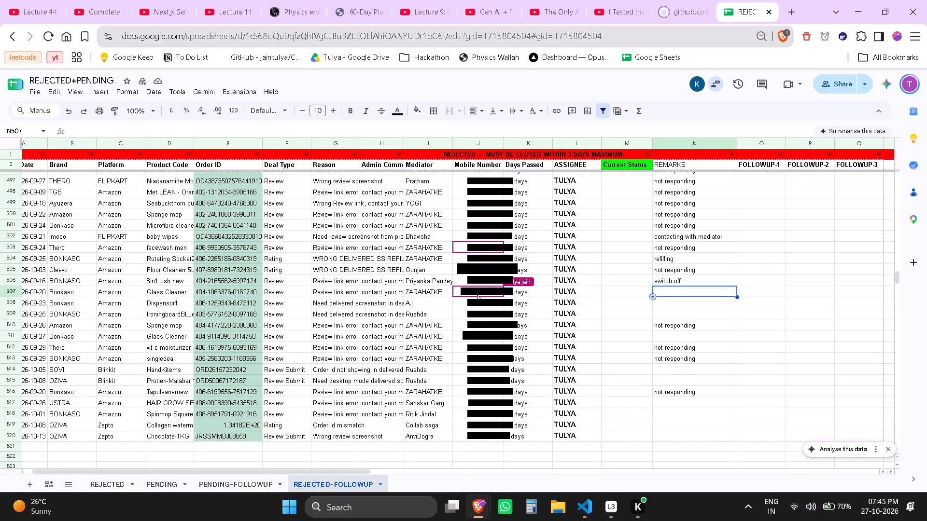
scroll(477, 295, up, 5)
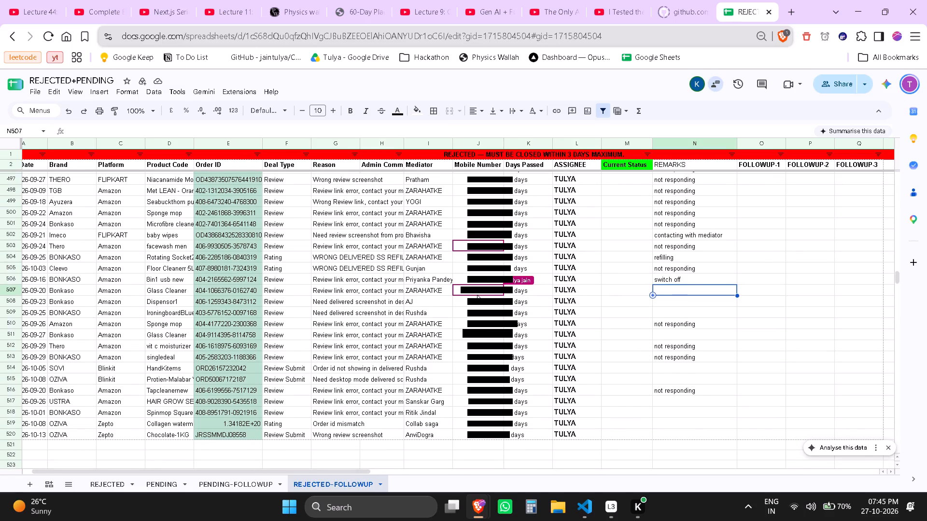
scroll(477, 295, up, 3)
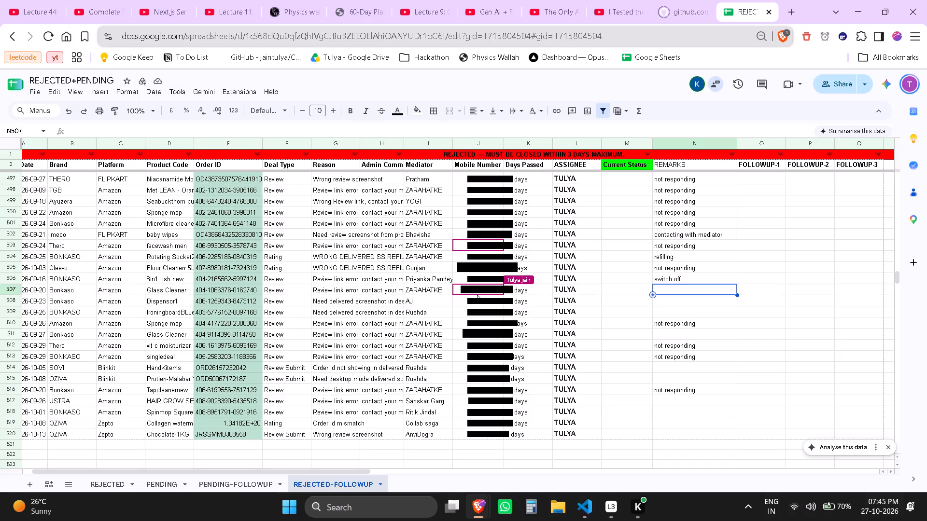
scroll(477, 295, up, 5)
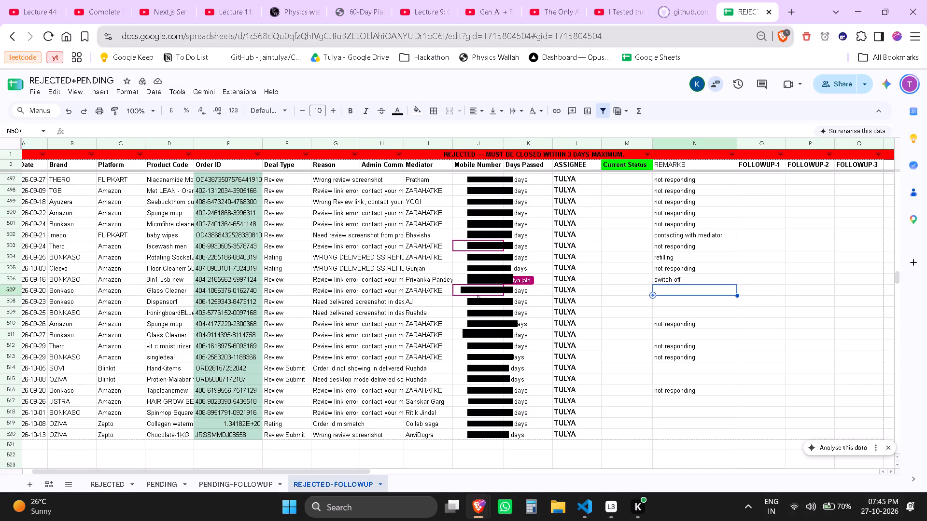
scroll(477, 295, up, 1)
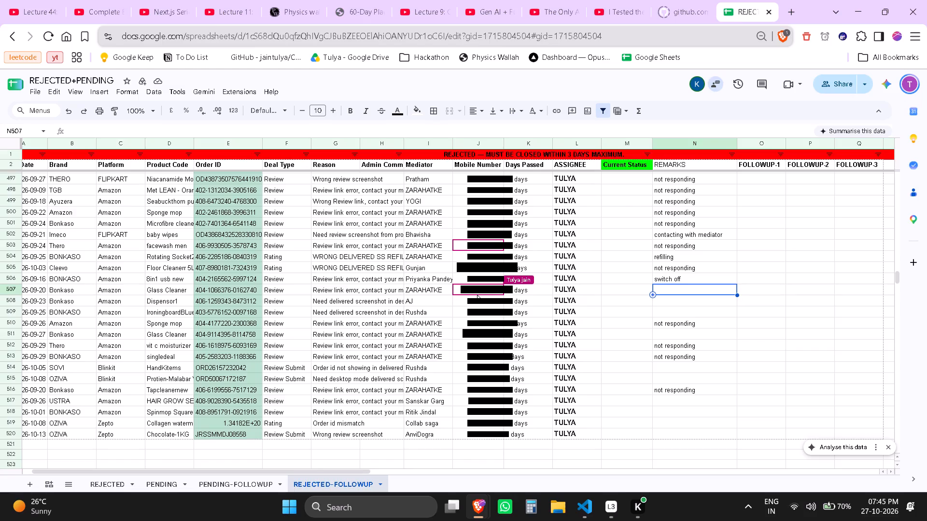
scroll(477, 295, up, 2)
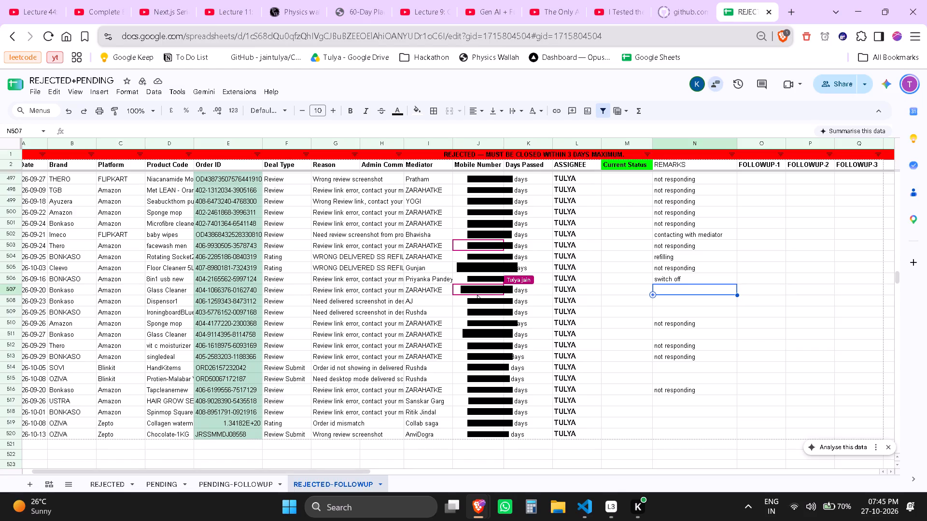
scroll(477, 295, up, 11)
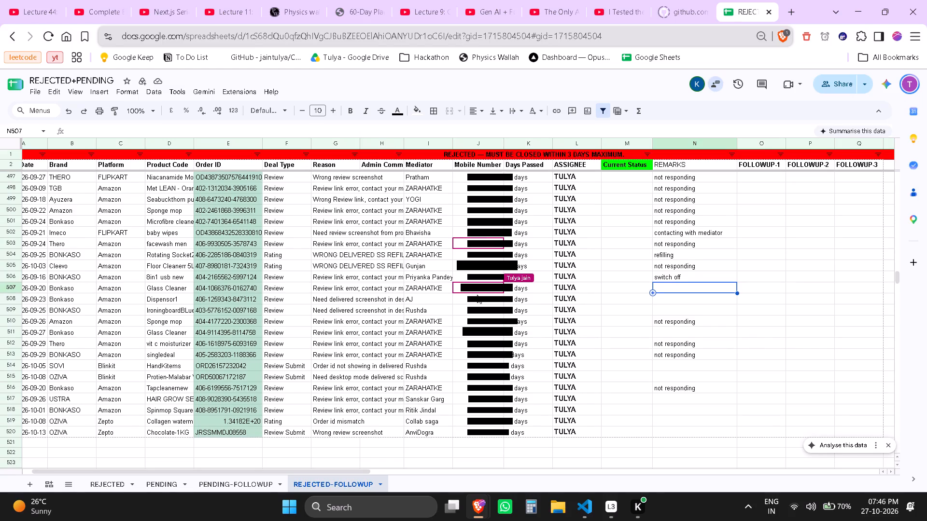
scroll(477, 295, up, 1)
Select the empty remark cell of the Bonkaso Dispensor1 order in row 508.
click(669, 296)
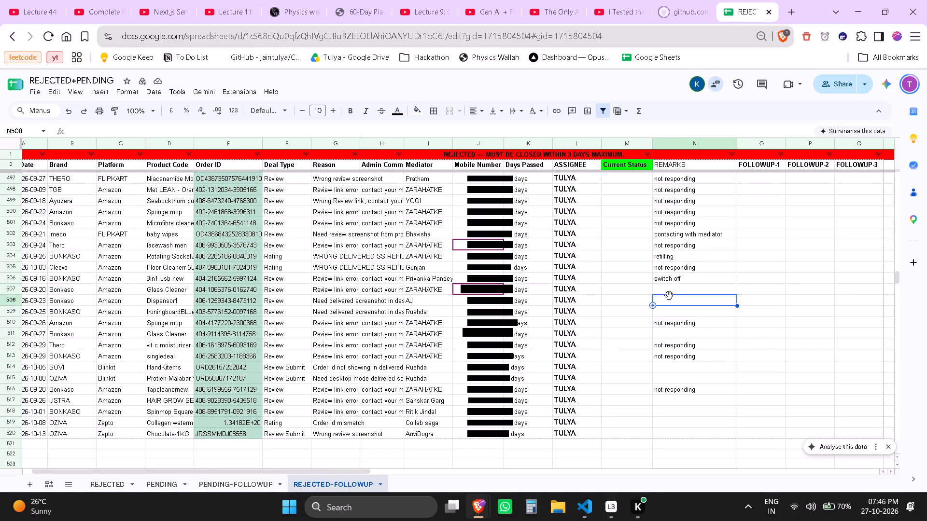
click(668, 291)
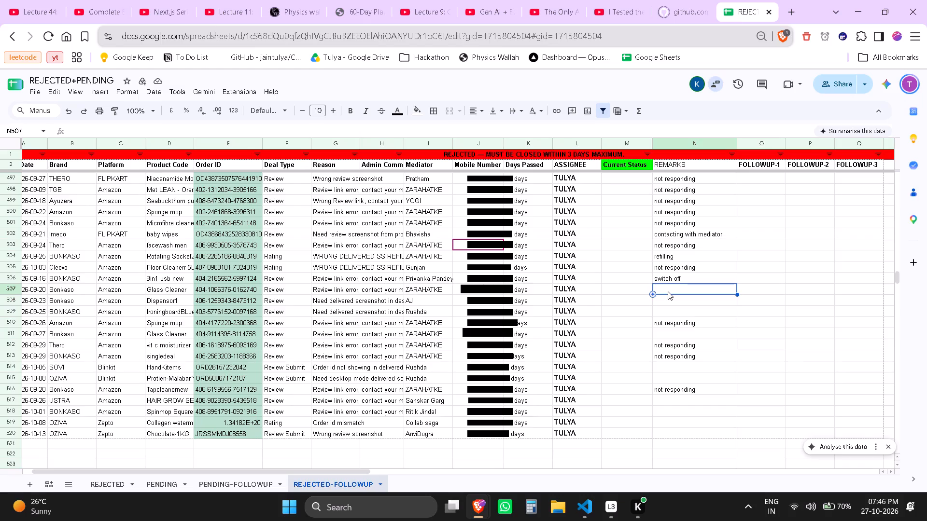
click(668, 291)
click(668, 297)
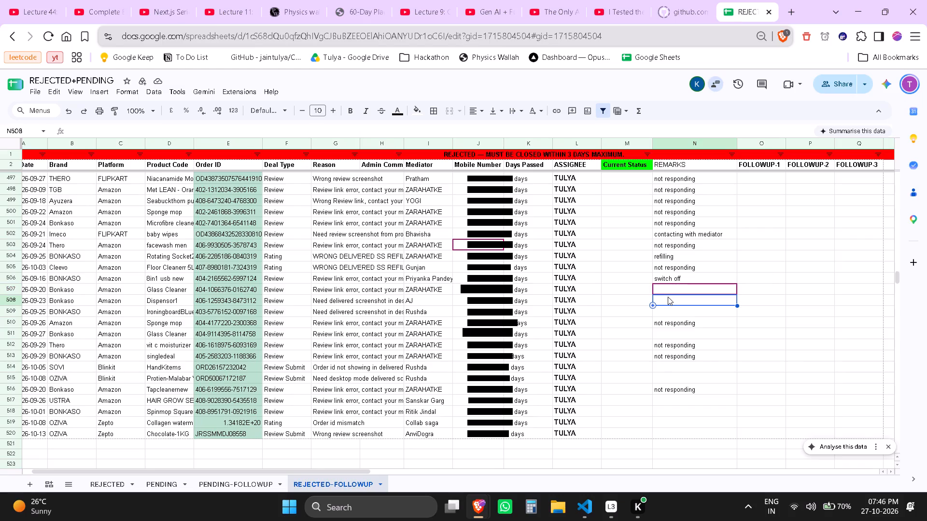
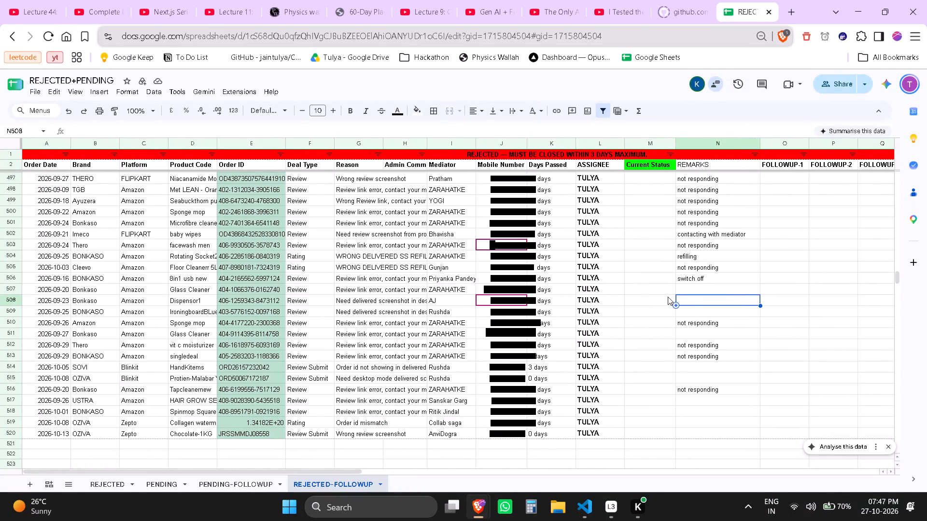
Copy the remark "not responding" from row 505 to the Bonkaso Glass Cleaner order in row 507.
click(692, 286)
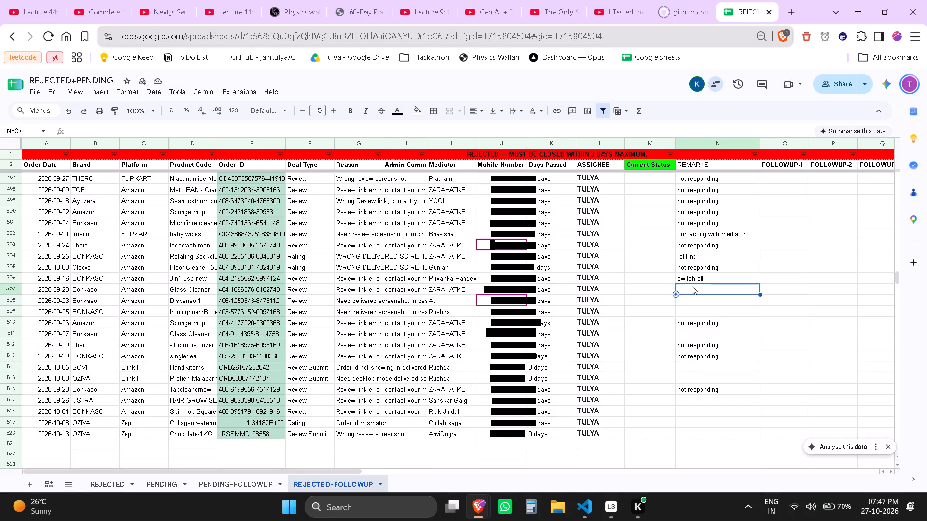
click(697, 297)
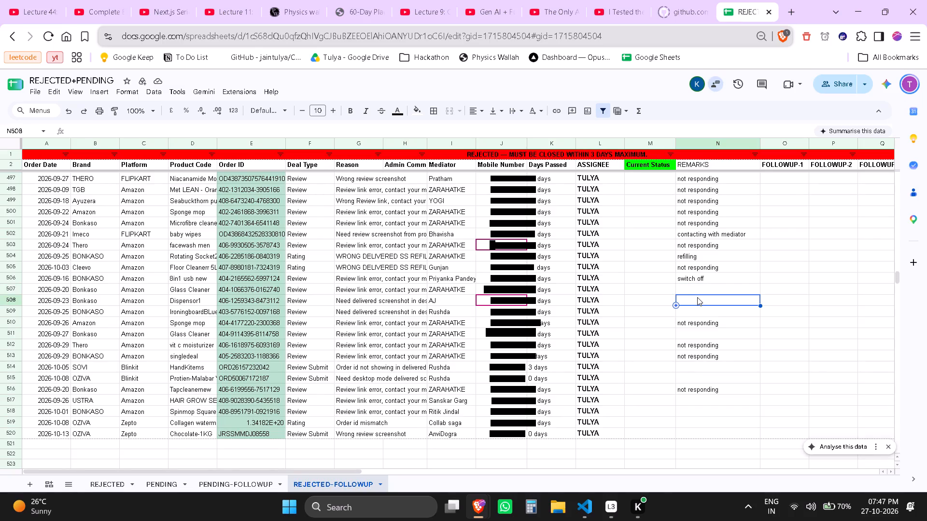
click(692, 269)
key(ctrl+c)
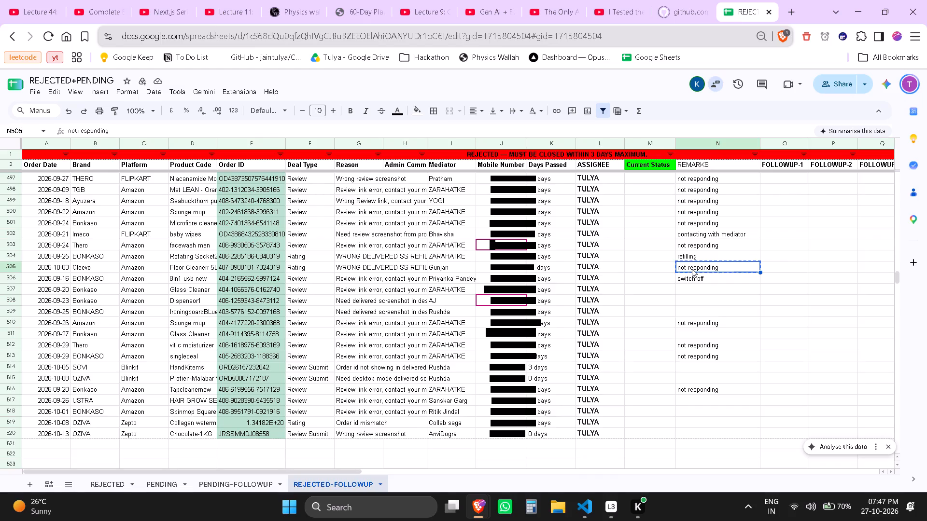
key(Down)
key(Down)
key(ctrl+v)
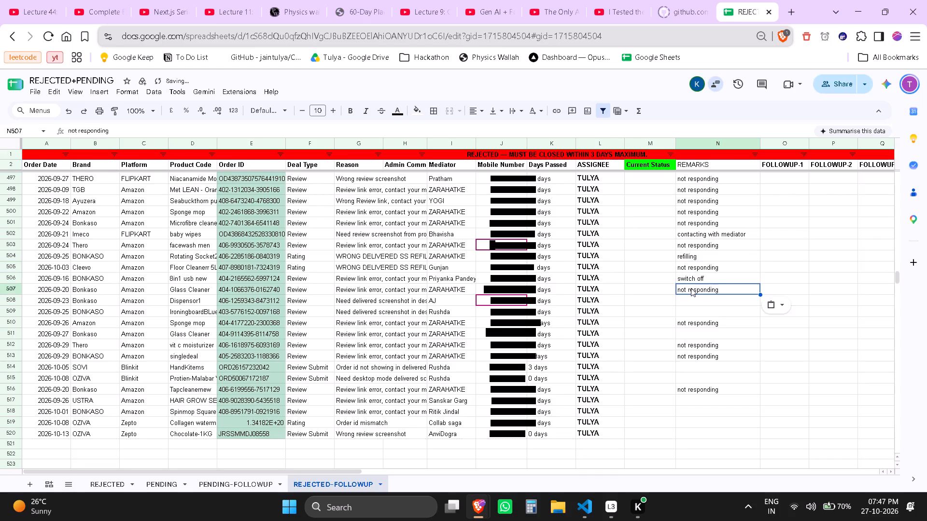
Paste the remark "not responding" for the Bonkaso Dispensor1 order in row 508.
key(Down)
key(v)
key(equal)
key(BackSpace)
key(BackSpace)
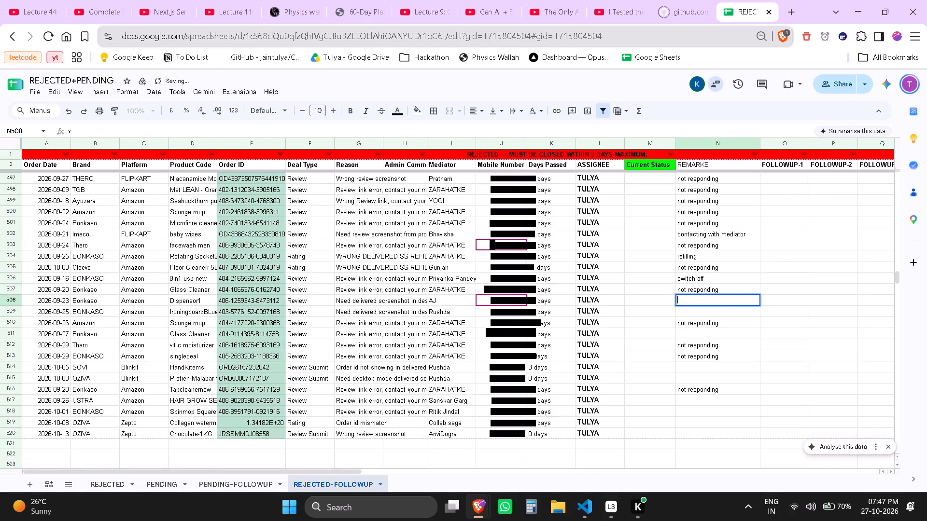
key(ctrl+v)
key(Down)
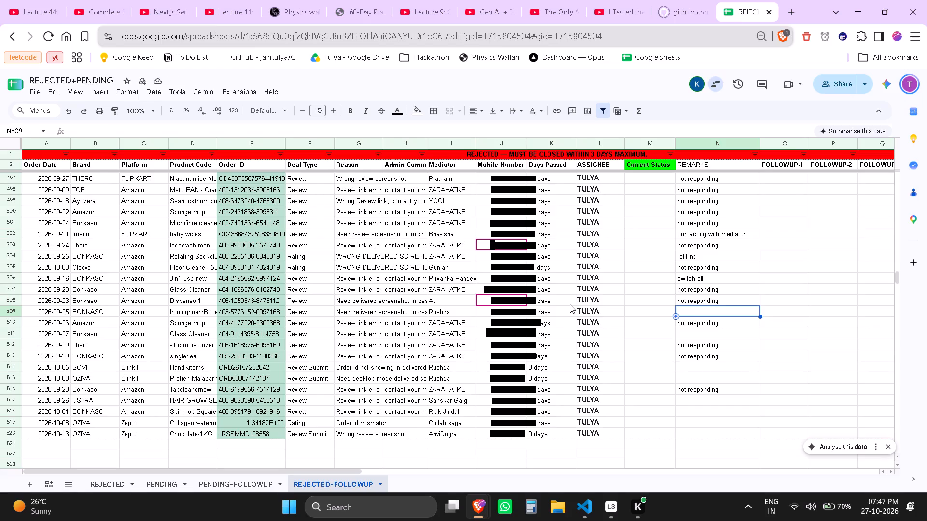
Replace the remark of the Bonkaso Dispensor1 order in row 508 with "doing".
scroll(570, 304, up, 1)
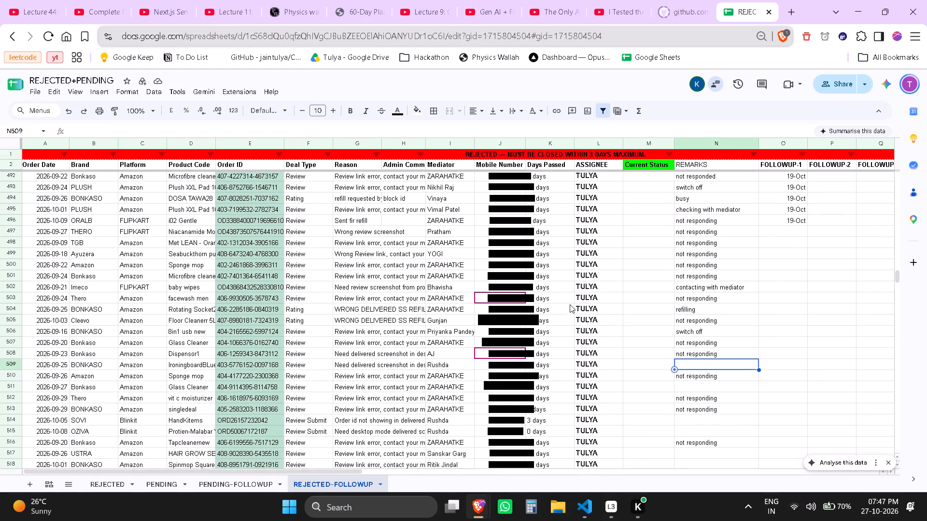
scroll(570, 304, up, 1)
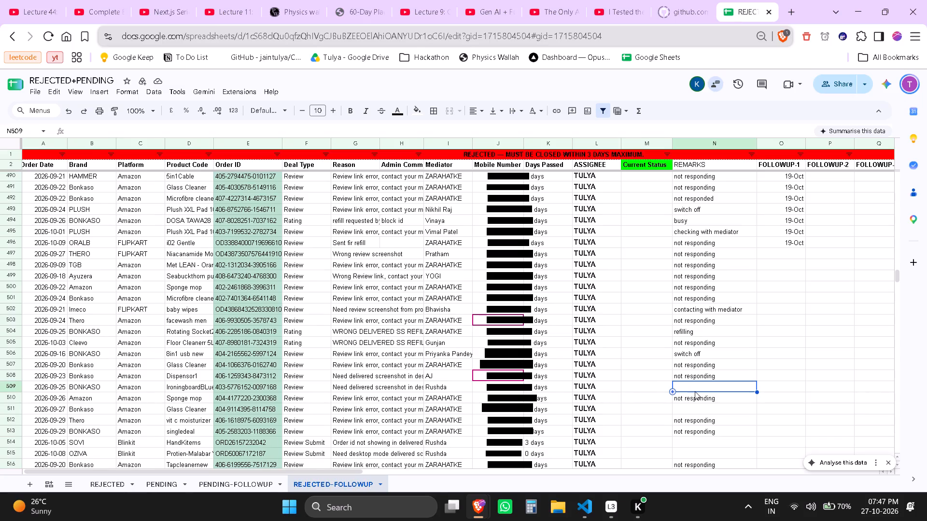
click(697, 408)
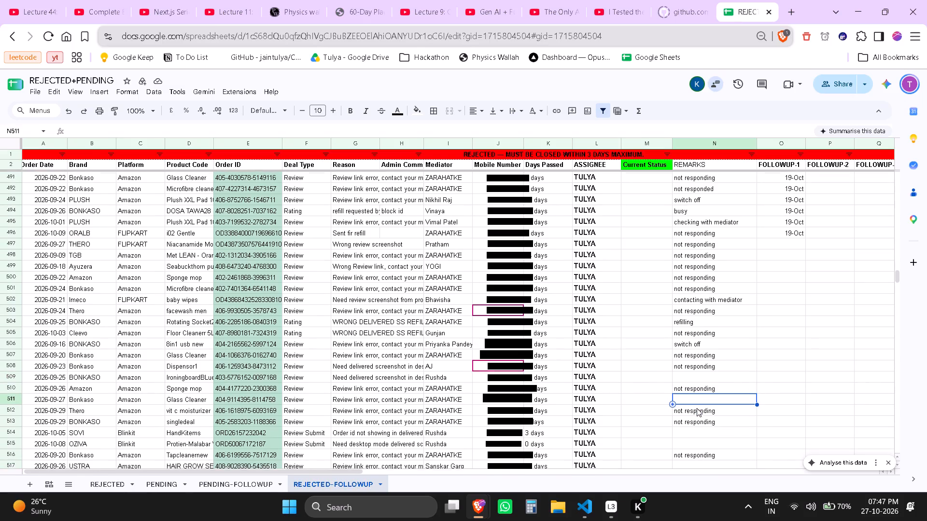
click(685, 379)
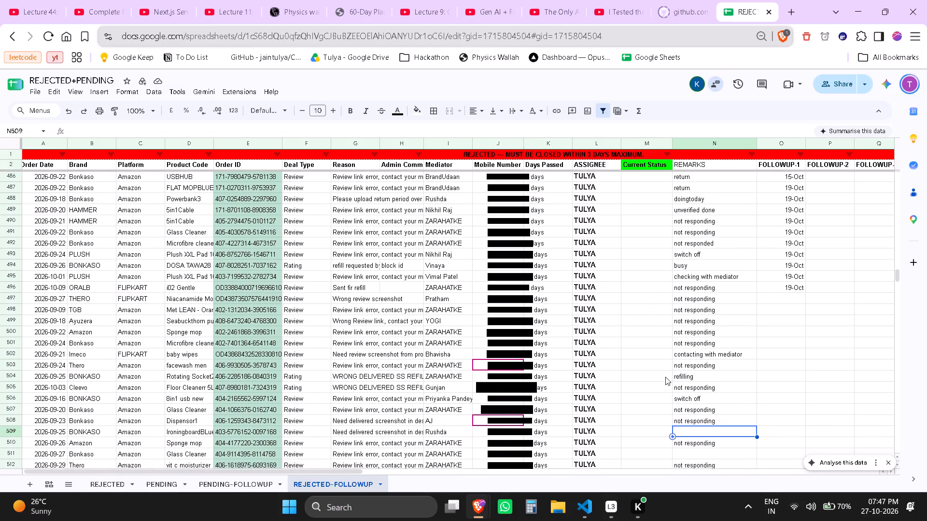
click(684, 417)
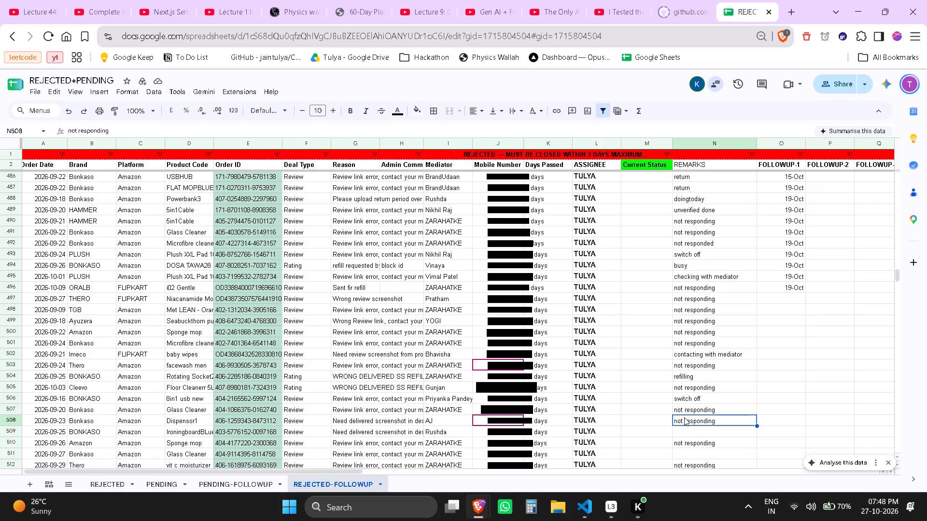
text(doing)
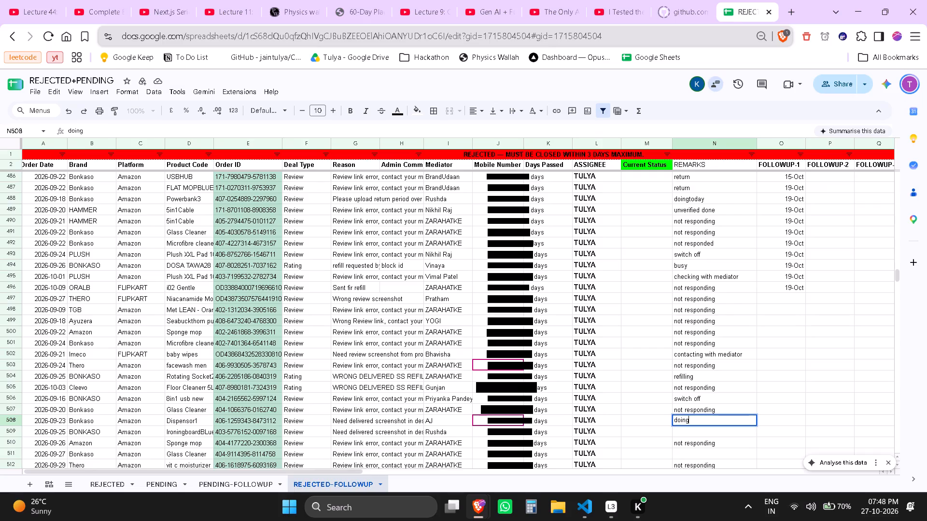
key(Down)
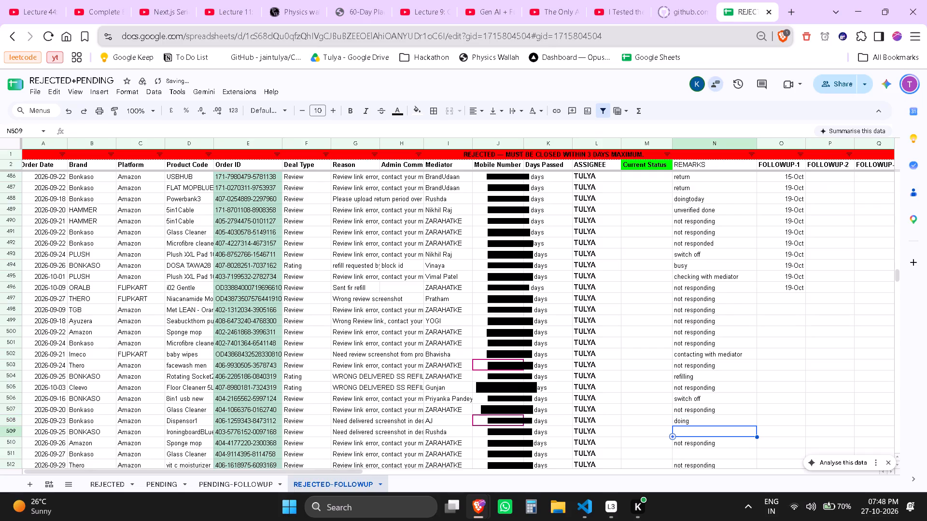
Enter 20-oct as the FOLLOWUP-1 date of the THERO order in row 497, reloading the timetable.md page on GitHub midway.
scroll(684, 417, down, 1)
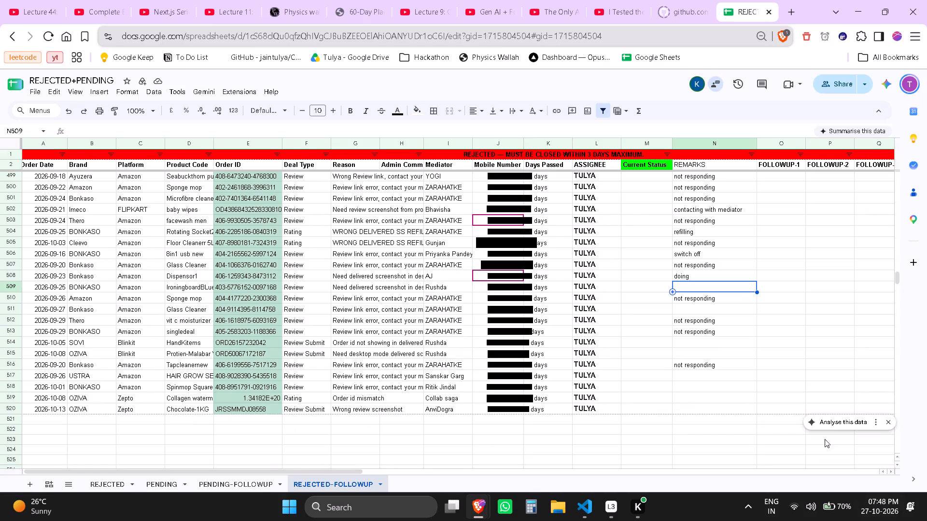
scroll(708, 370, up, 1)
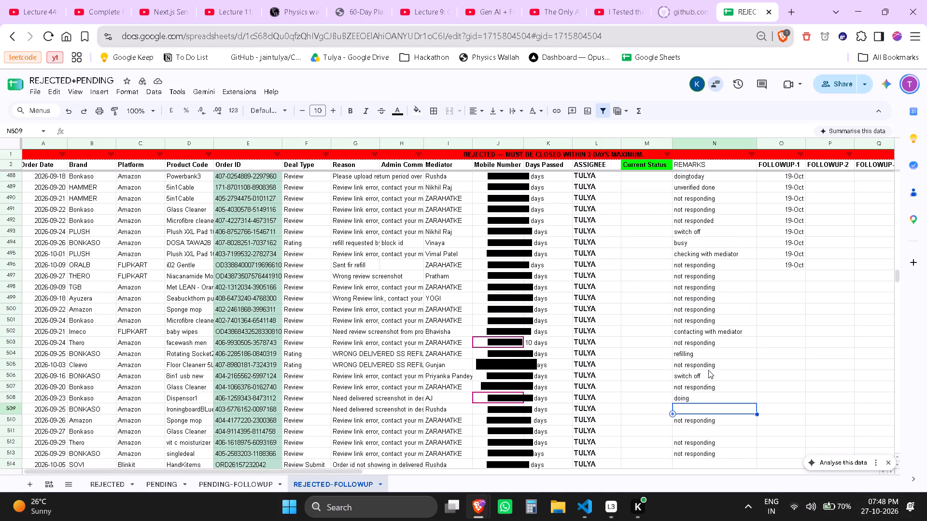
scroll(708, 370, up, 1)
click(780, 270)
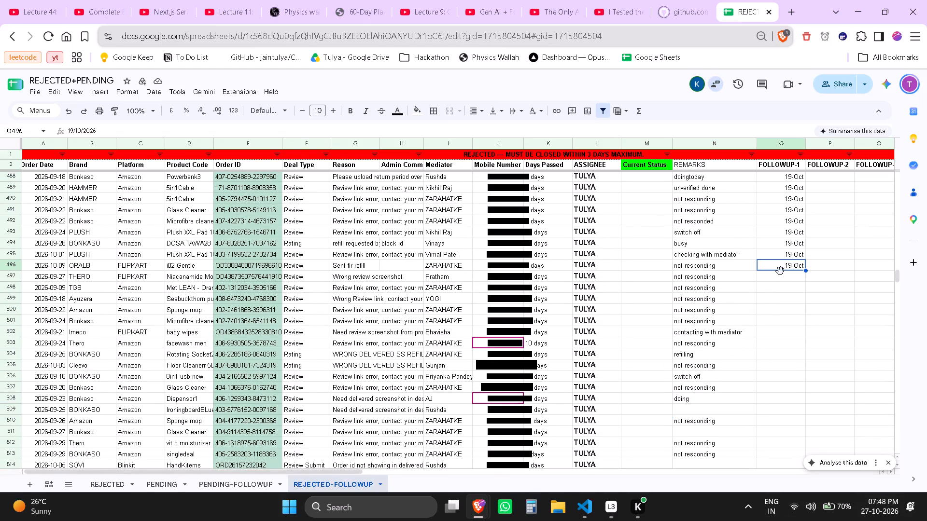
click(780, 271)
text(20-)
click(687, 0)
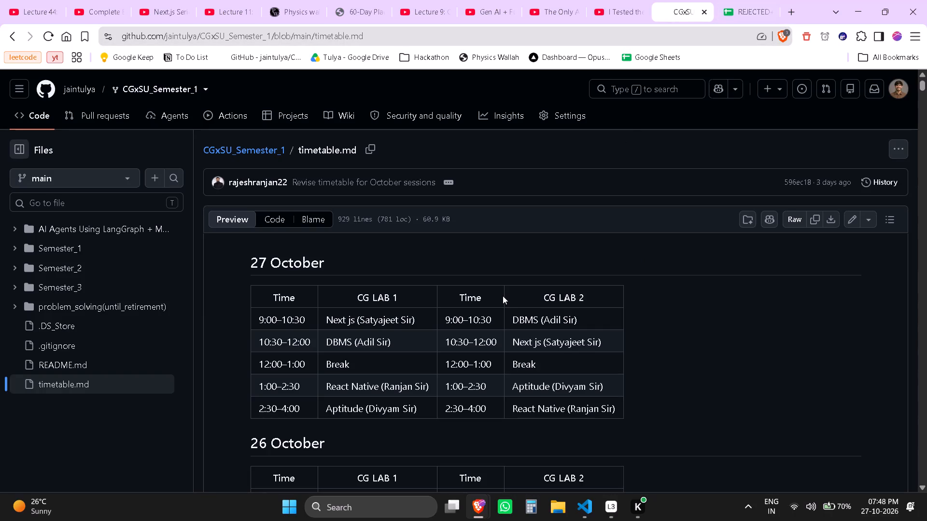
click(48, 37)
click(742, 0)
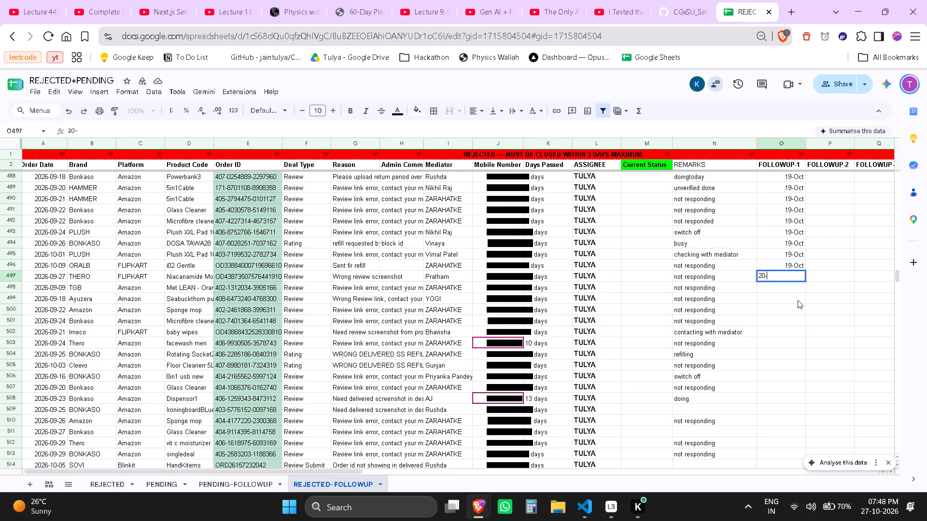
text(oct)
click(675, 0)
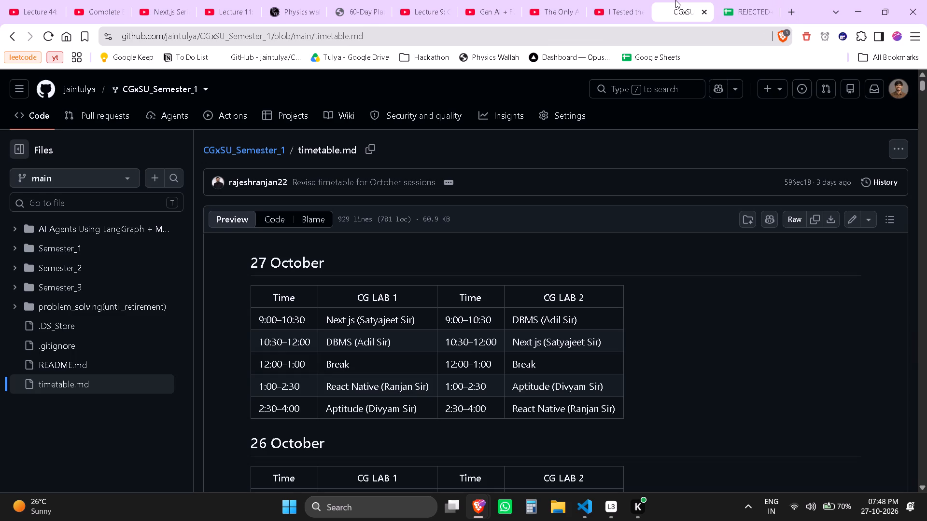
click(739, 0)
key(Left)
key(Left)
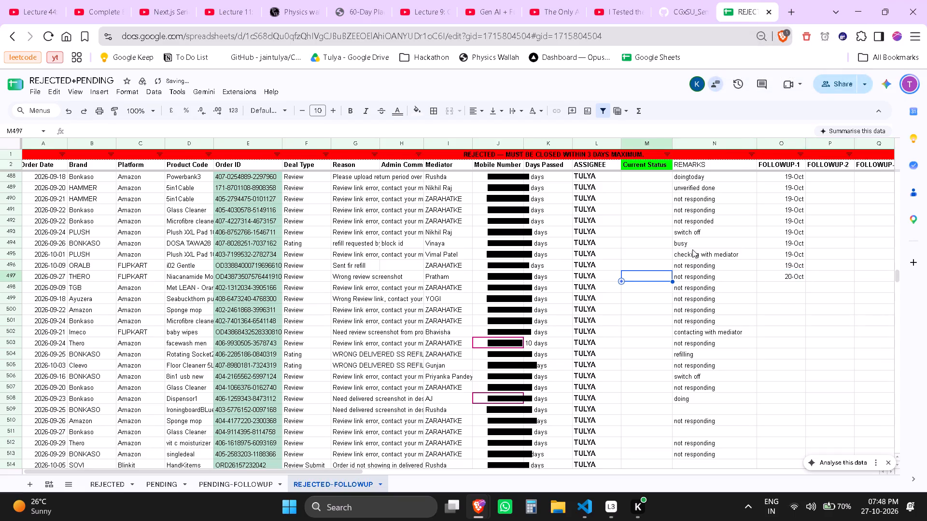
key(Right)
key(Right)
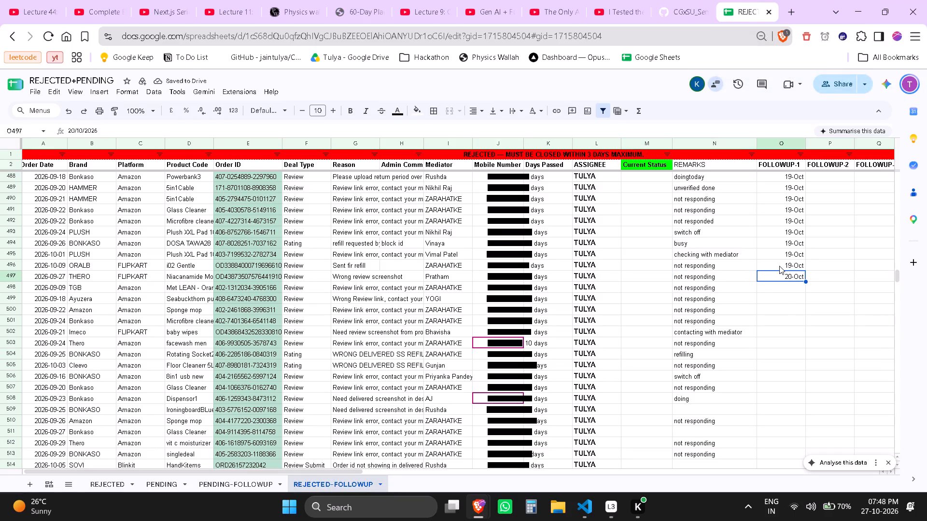
Set the FOLLOWUP-1 date of the THERO order in row 497 to 27-oct.
click(790, 279)
key(BackSpace)
text(27-=oct)
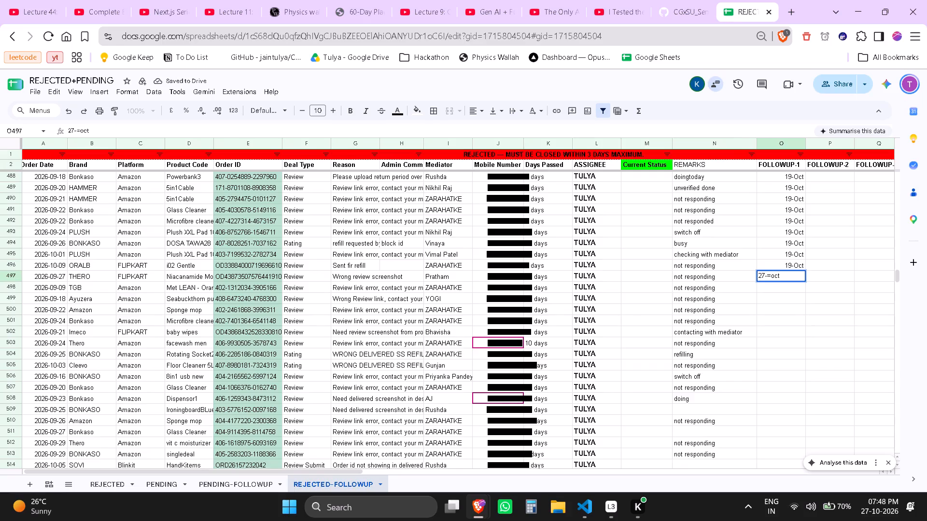
key(Left)
key(Left)
key(Right)
key(Right)
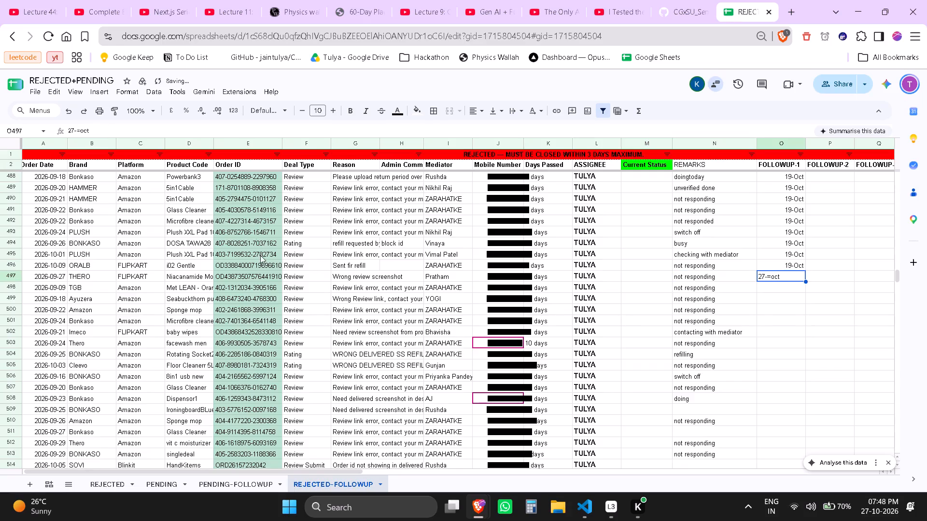
click(109, 130)
key(Left)
key(Left)
key(Left)
key(BackSpace)
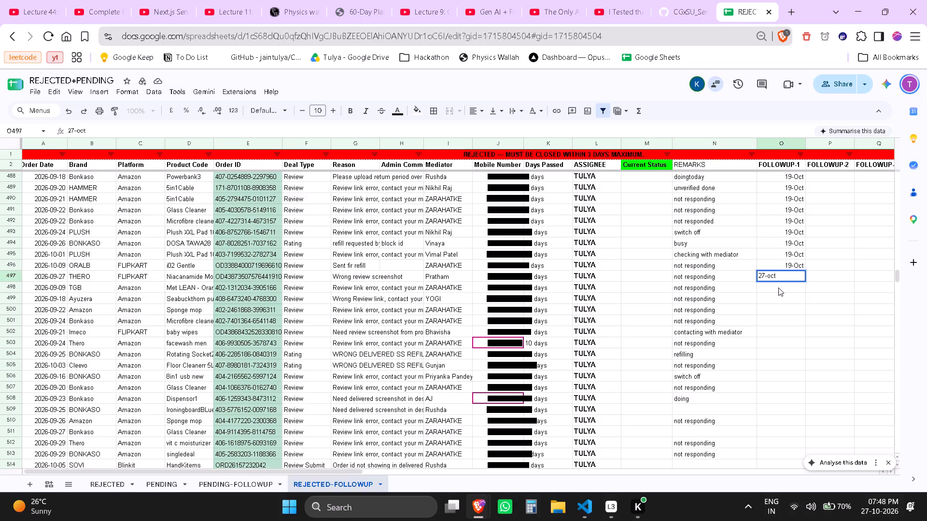
click(772, 302)
Copy the 27-Oct FOLLOWUP-1 date from row 497 into every cell below it down to row 508.
click(774, 276)
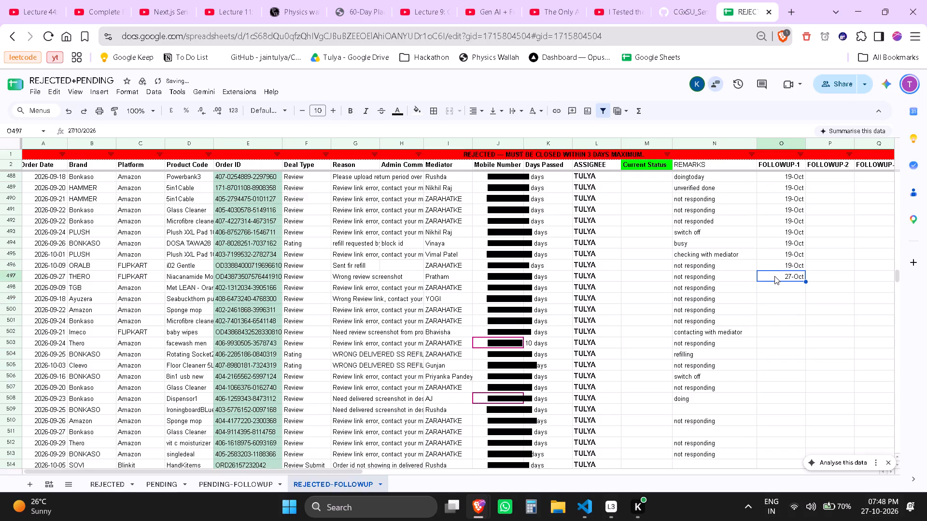
key(ctrl+c)
drag(806, 282, 786, 371)
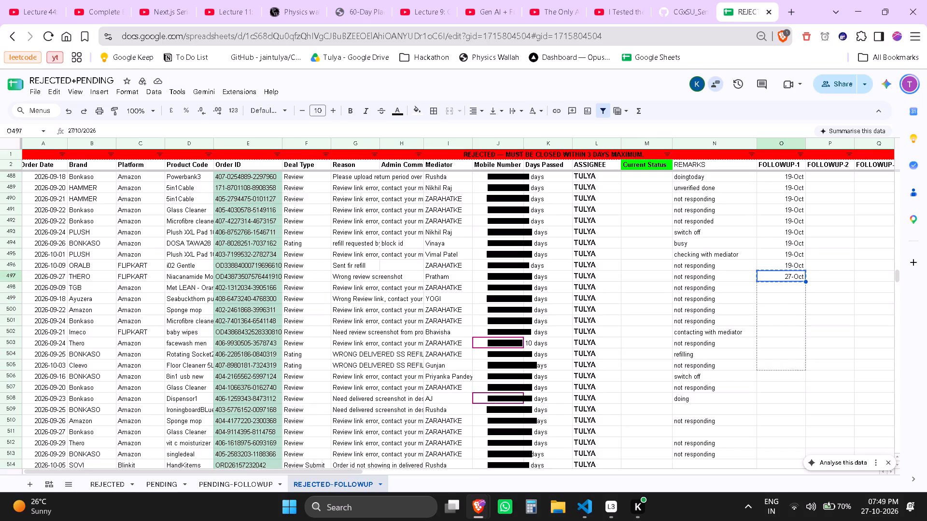
drag(786, 371, 782, 398)
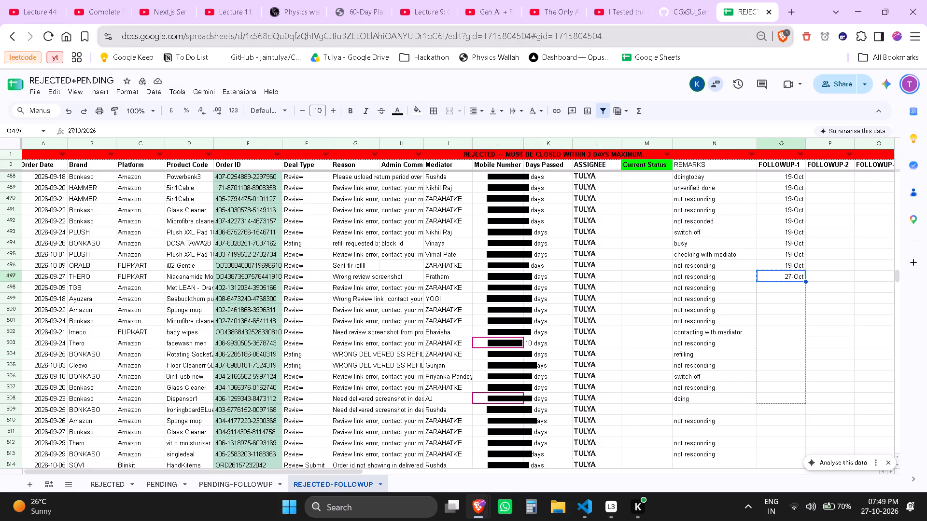
drag(782, 398, 781, 398)
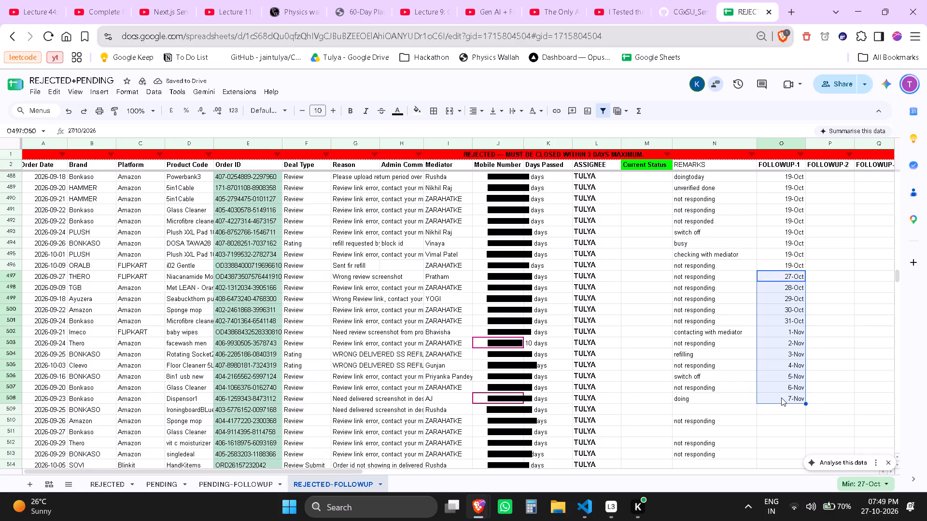
key(ctrl+v)
click(826, 414)
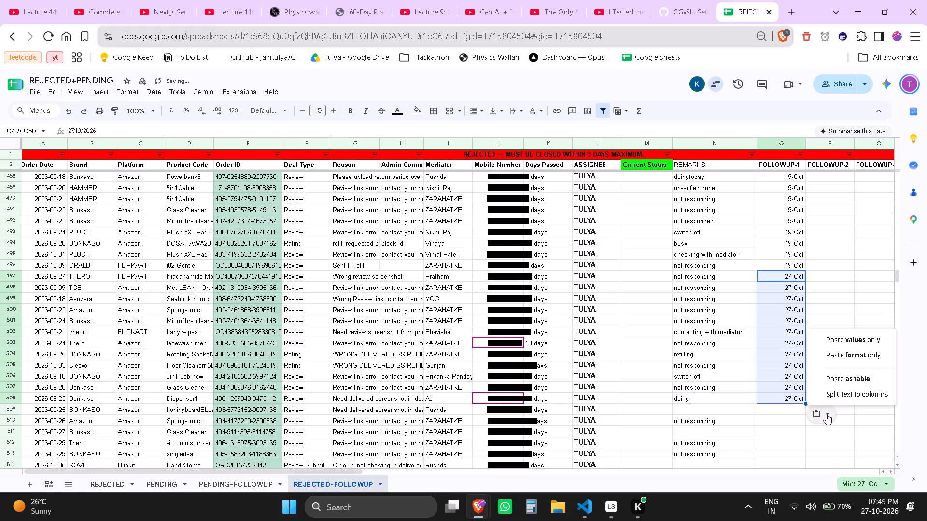
In the PENDING-FOLLOWUP sheet, paste the copied 27-Oct date into column N of row 2360.
click(774, 411)
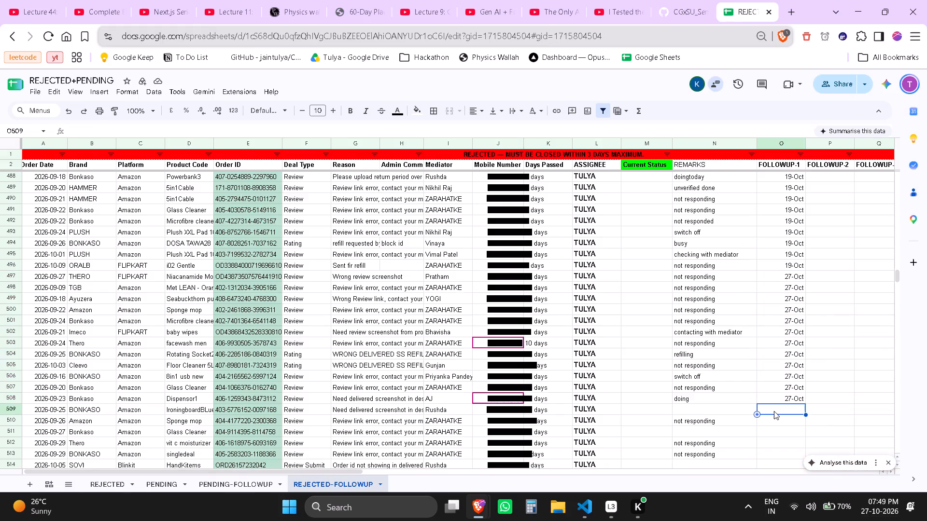
scroll(570, 350, down, 1)
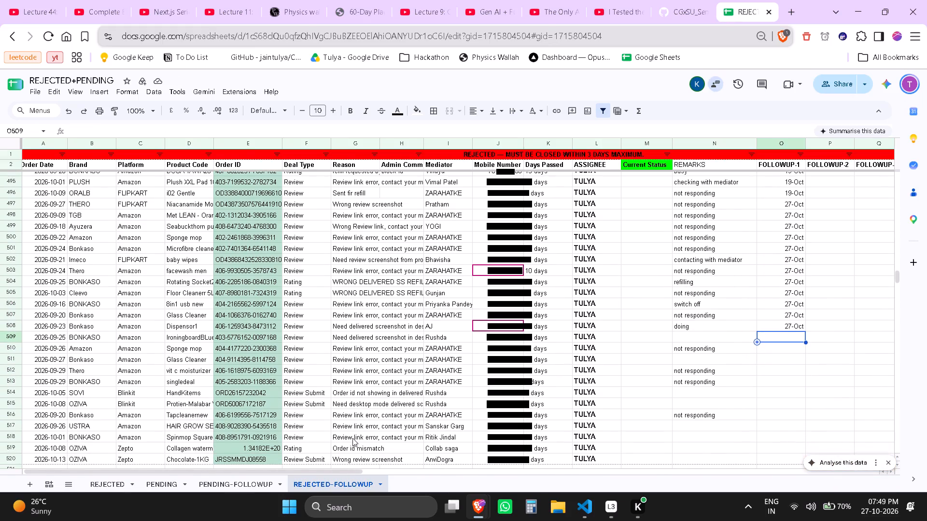
click(231, 478)
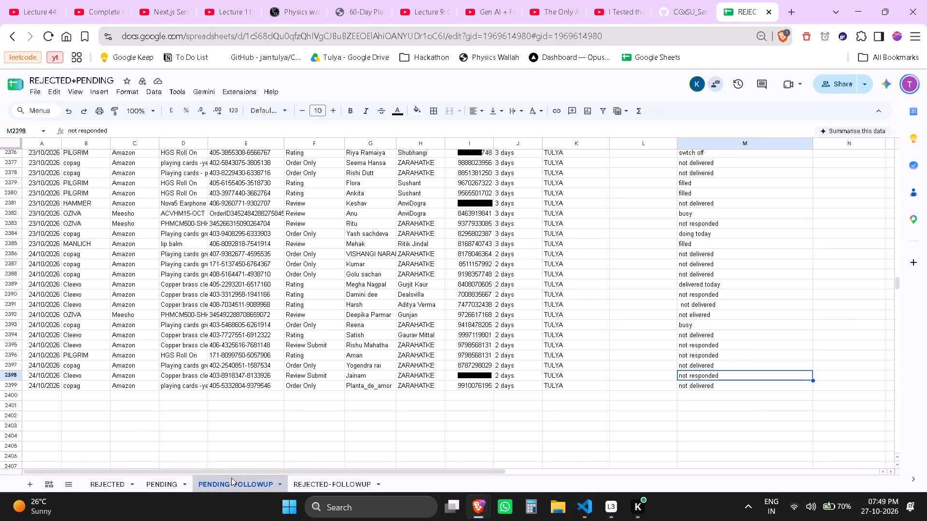
scroll(634, 362, up, 3)
scroll(634, 362, left, 1)
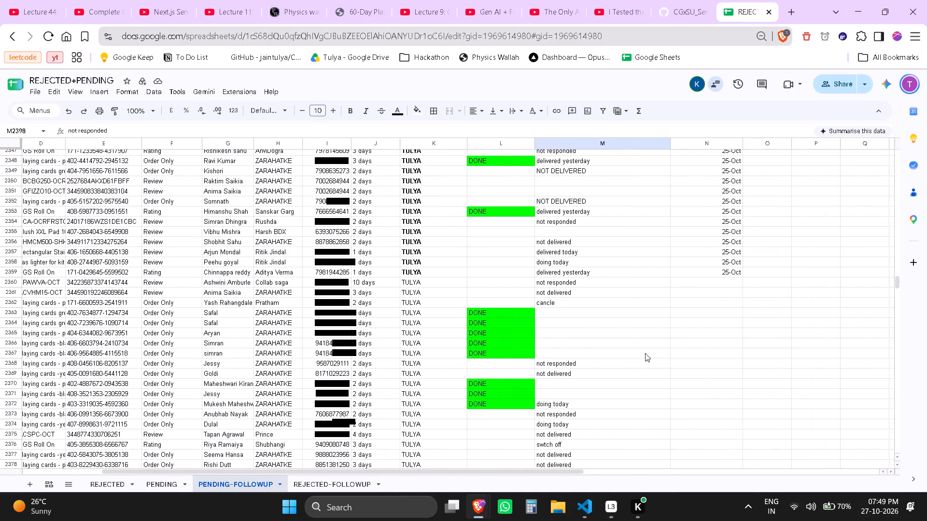
click(711, 282)
key(ctrl+v)
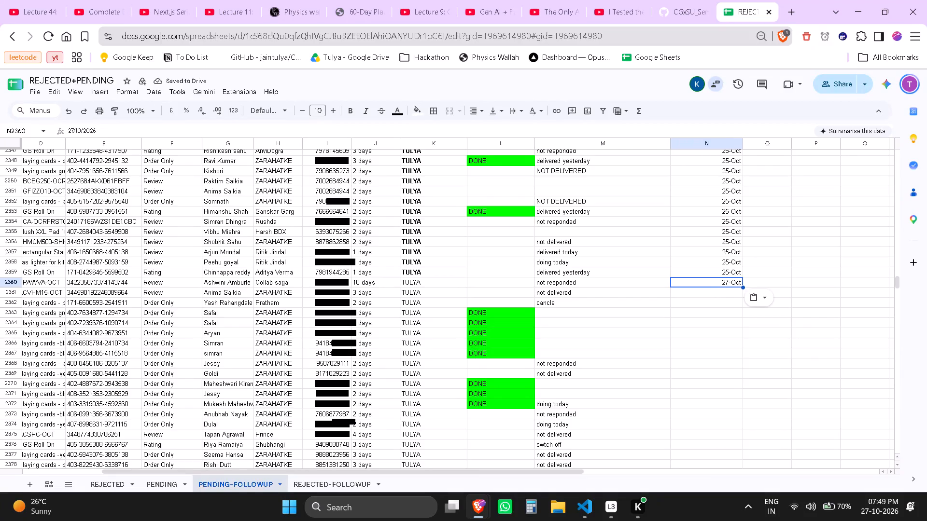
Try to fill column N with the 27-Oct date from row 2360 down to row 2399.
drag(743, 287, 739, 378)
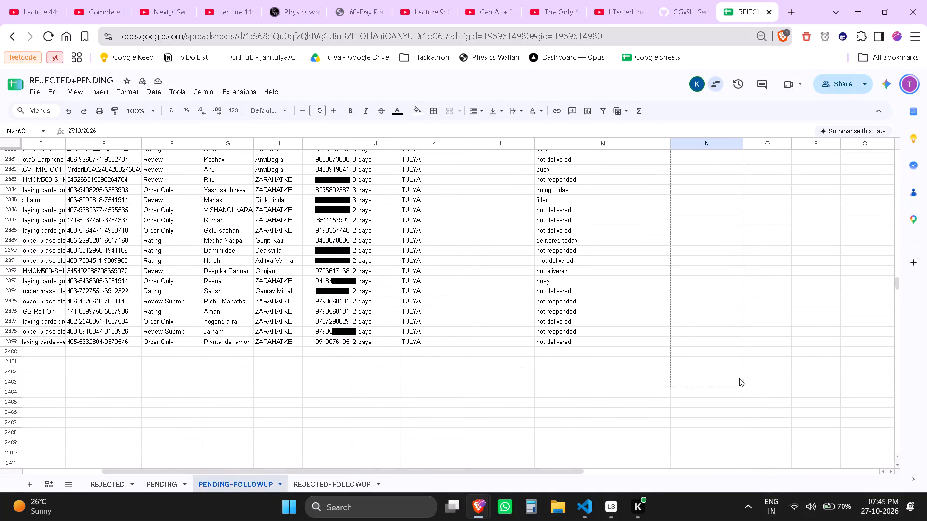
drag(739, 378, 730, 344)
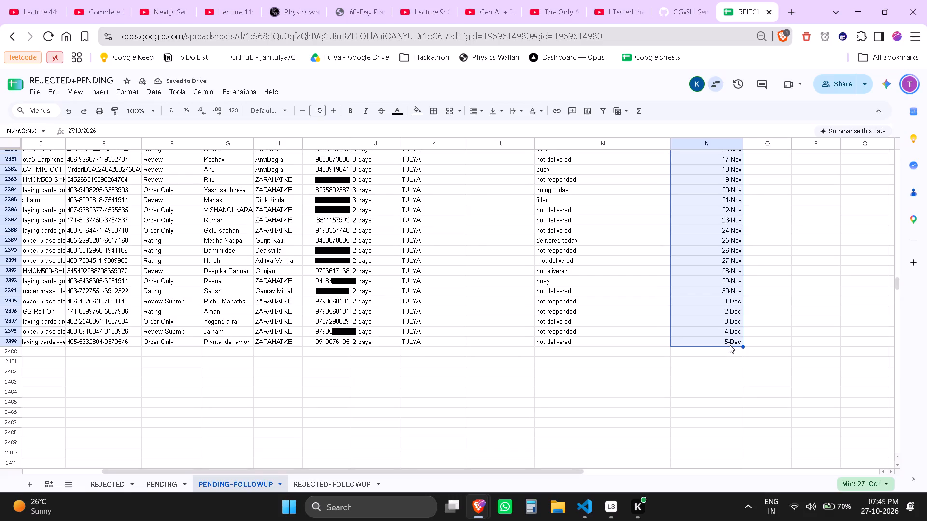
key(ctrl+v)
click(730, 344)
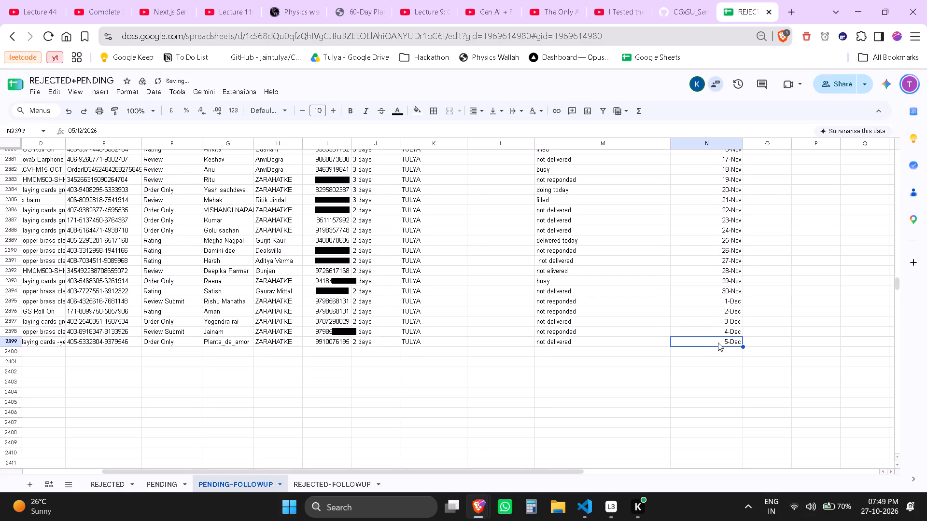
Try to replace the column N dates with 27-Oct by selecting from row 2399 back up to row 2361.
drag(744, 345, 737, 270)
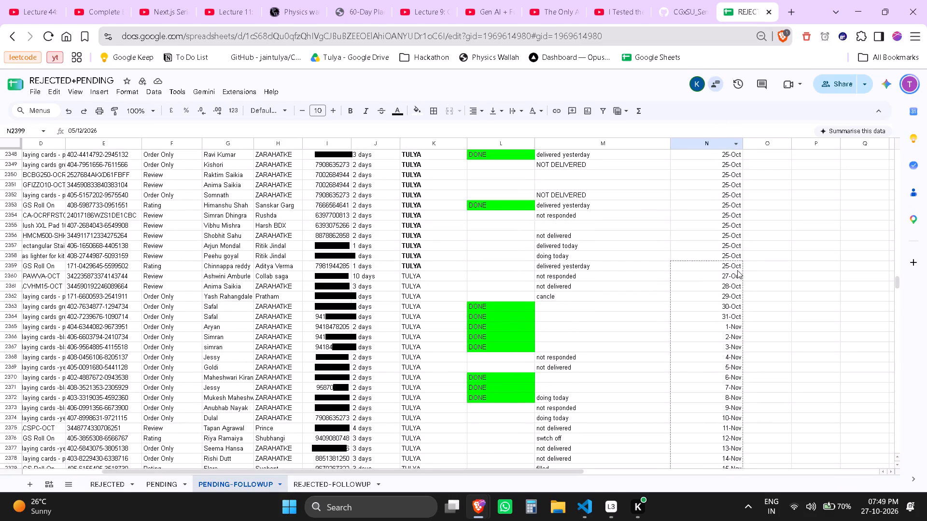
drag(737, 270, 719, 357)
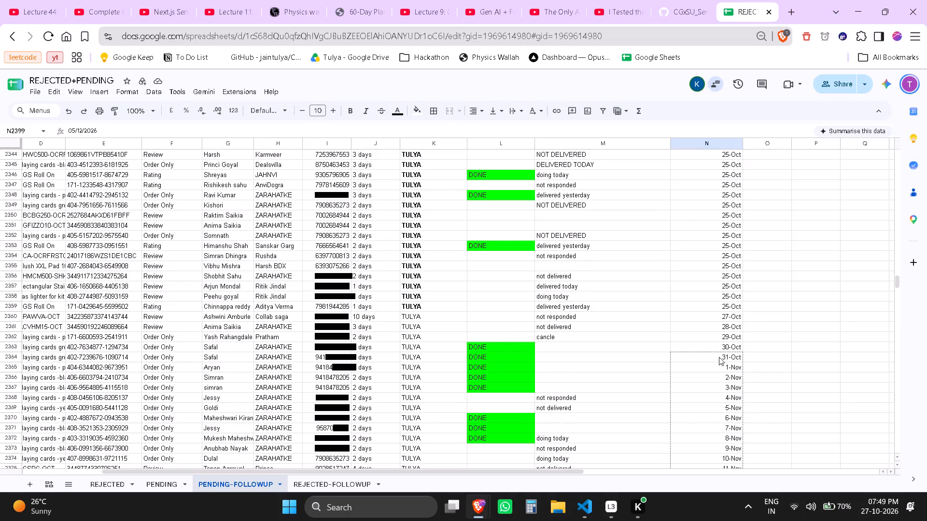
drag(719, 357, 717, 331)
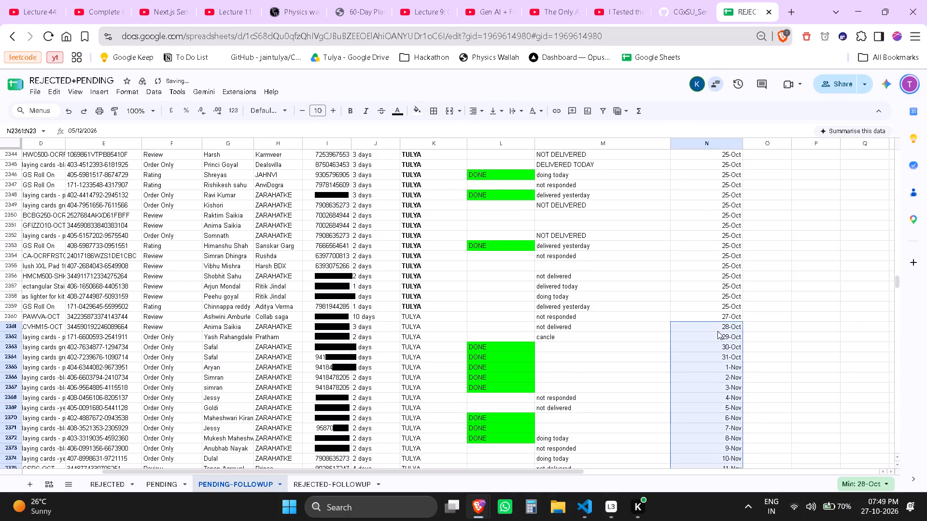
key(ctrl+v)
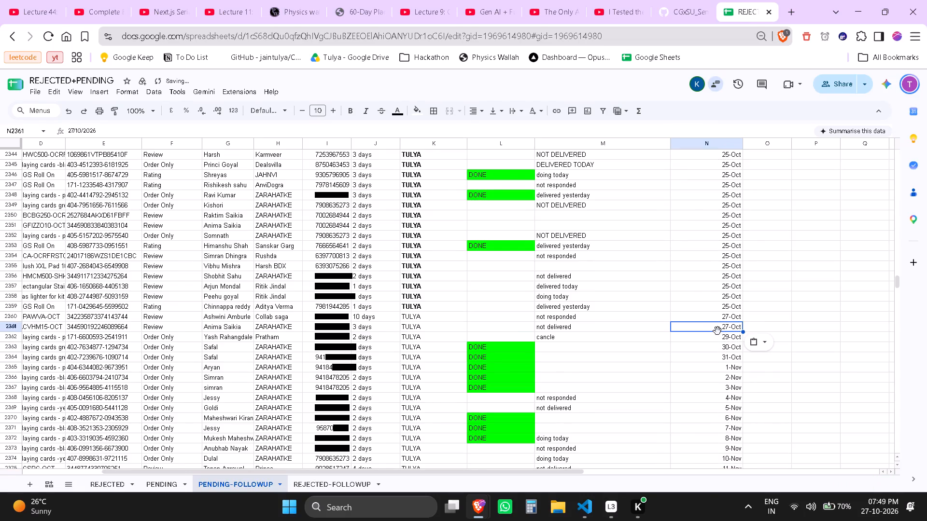
Copy the 27-Oct date from column N of row 2360 into every cell below it down to row 2399.
click(718, 317)
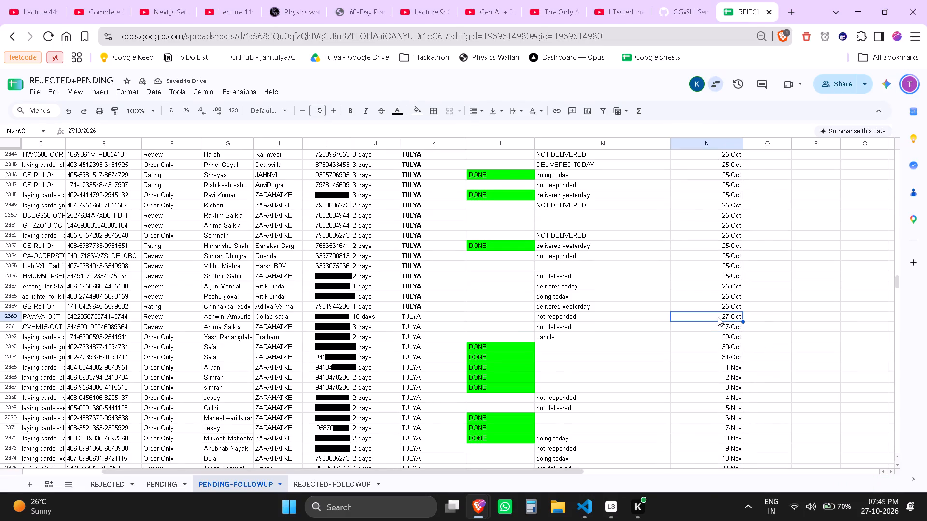
key(ctrl+c)
drag(744, 320, 756, 507)
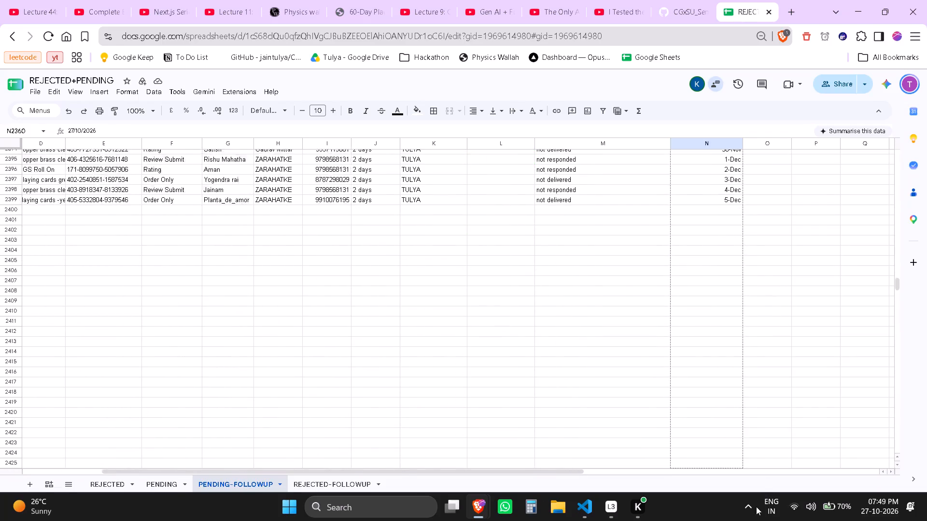
drag(756, 507, 708, 144)
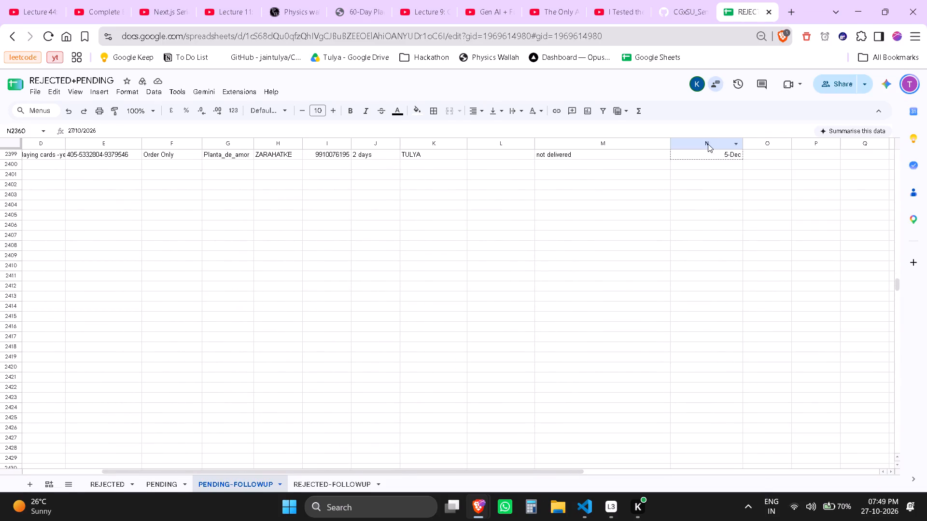
drag(708, 144, 713, 178)
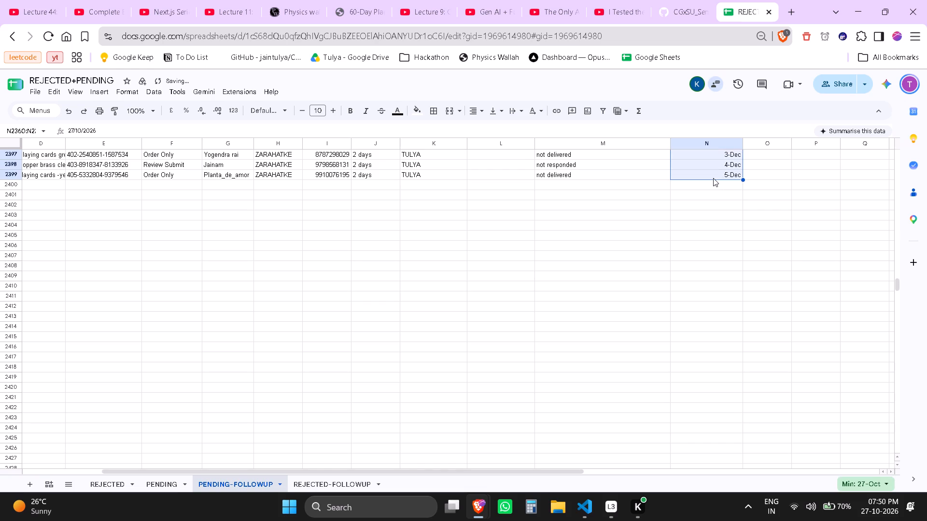
key(ctrl+v)
click(655, 233)
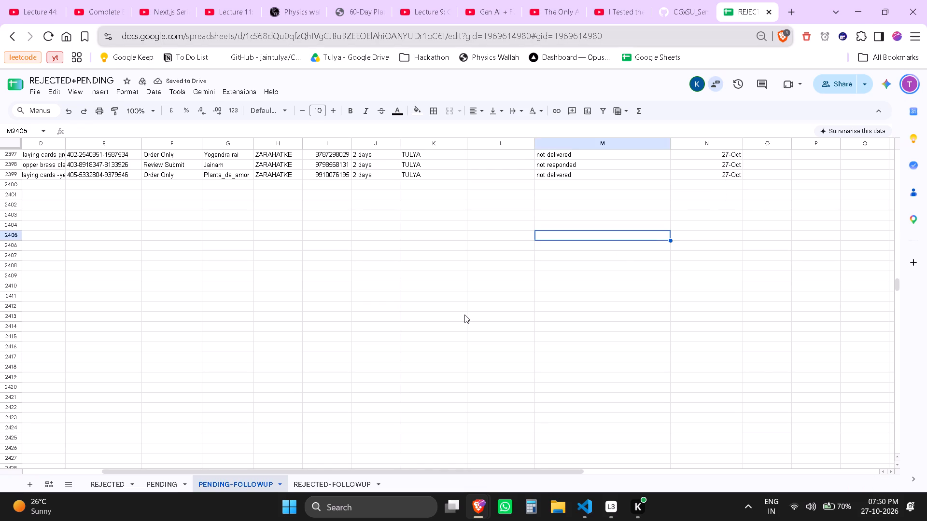
Return to the REJECTED-FOLLOWUP sheet.
click(313, 481)
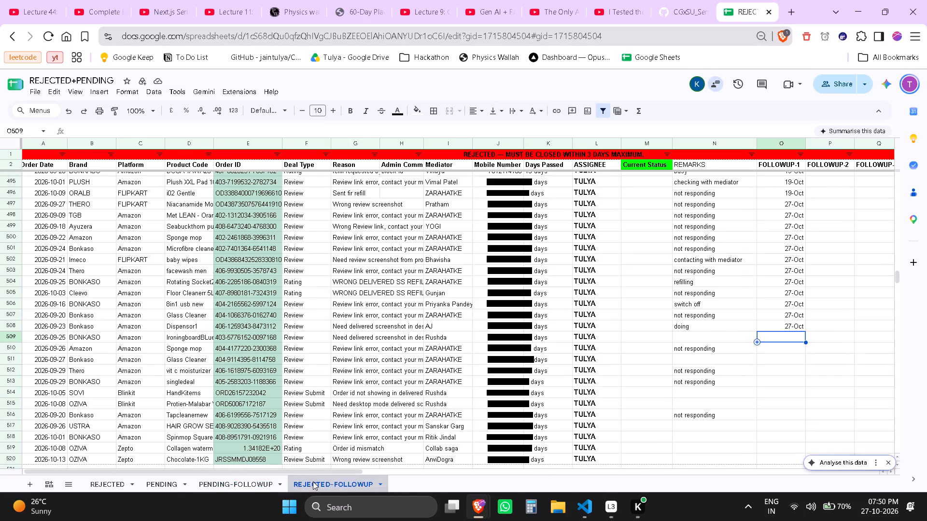
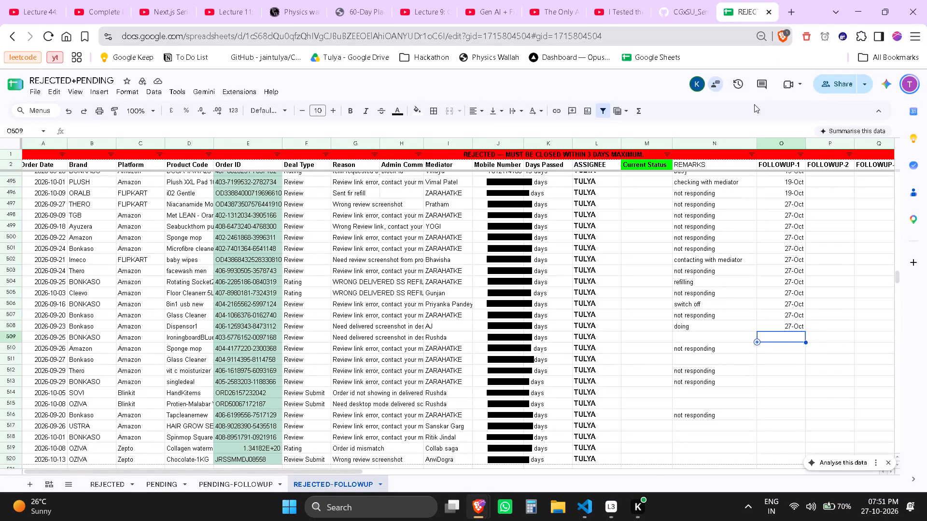
View the document's chat, then close it.
click(710, 88)
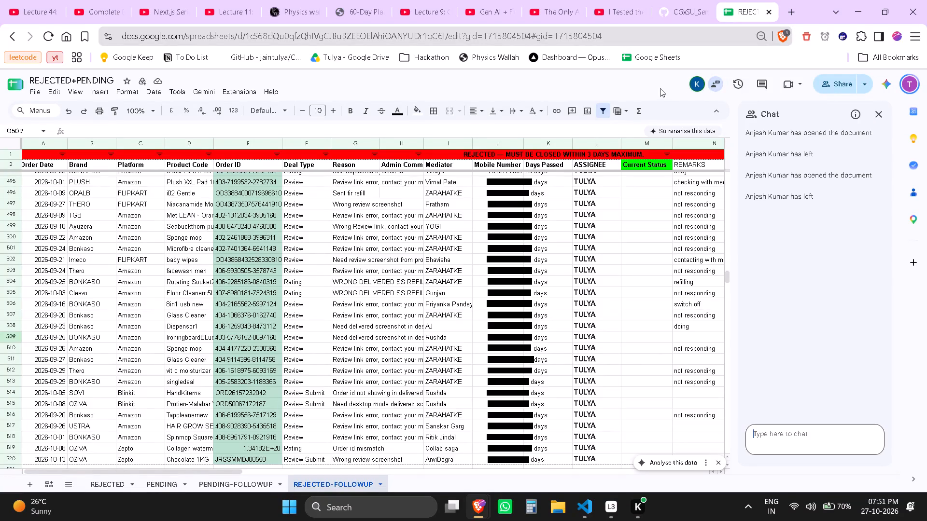
click(872, 114)
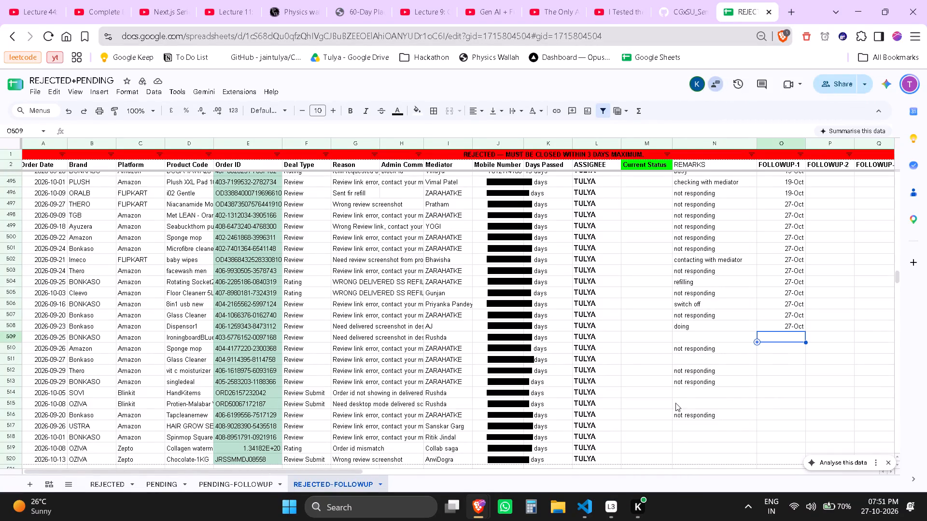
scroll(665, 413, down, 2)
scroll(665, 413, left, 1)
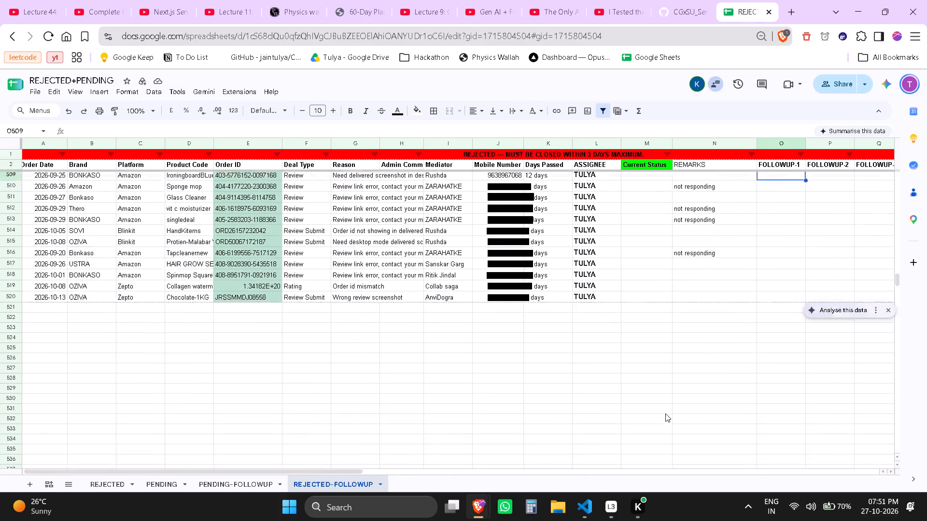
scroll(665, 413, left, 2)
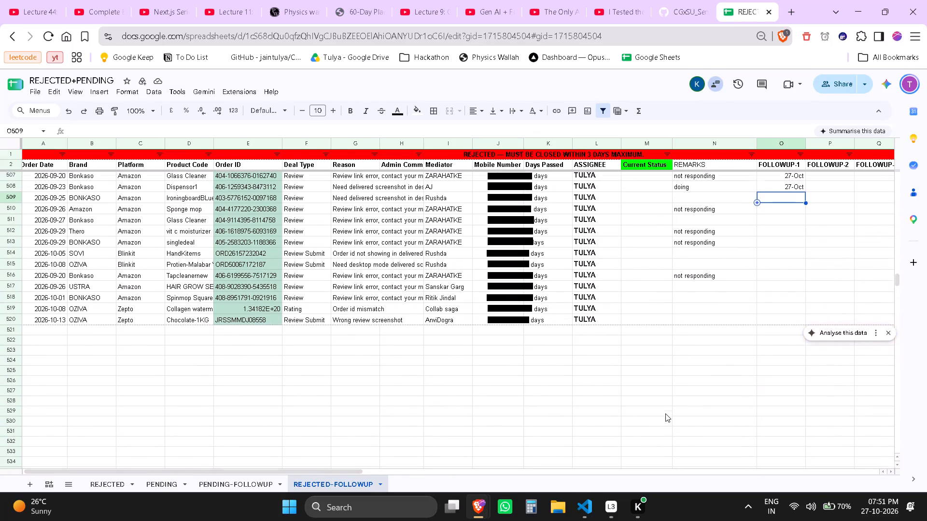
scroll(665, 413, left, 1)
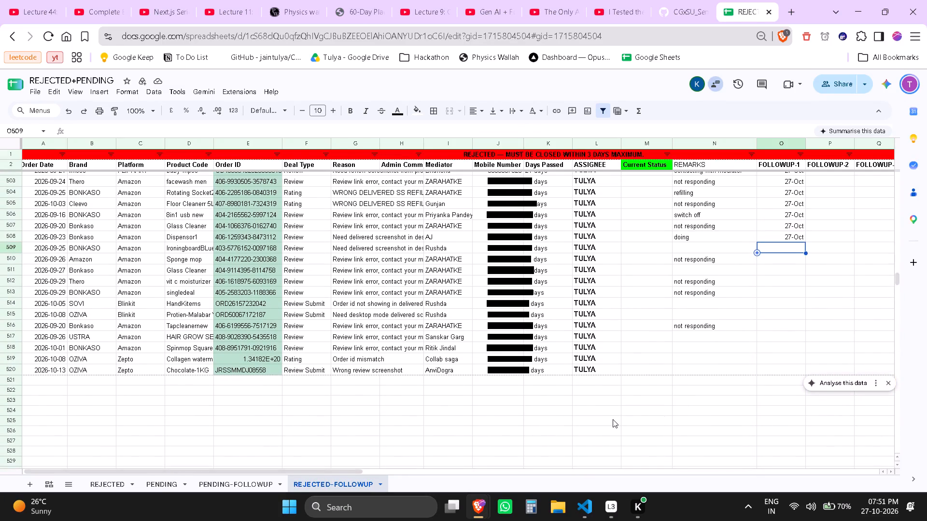
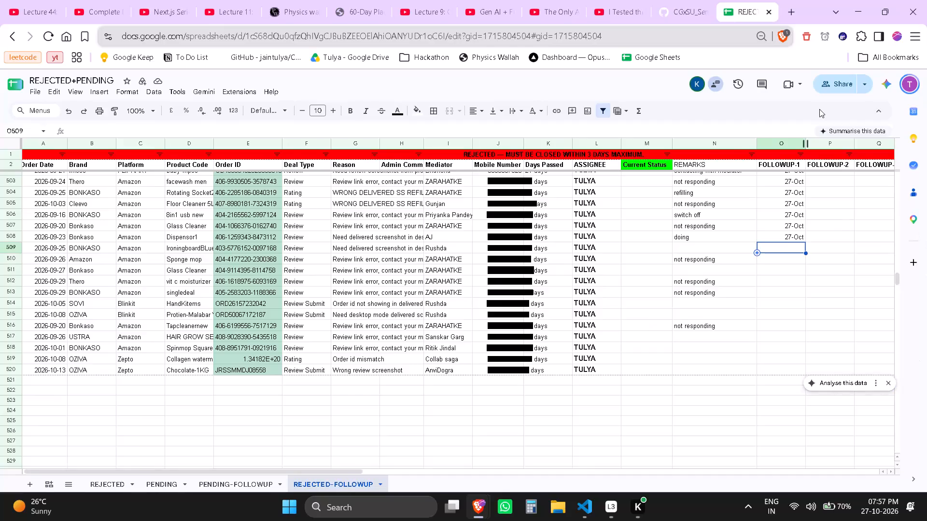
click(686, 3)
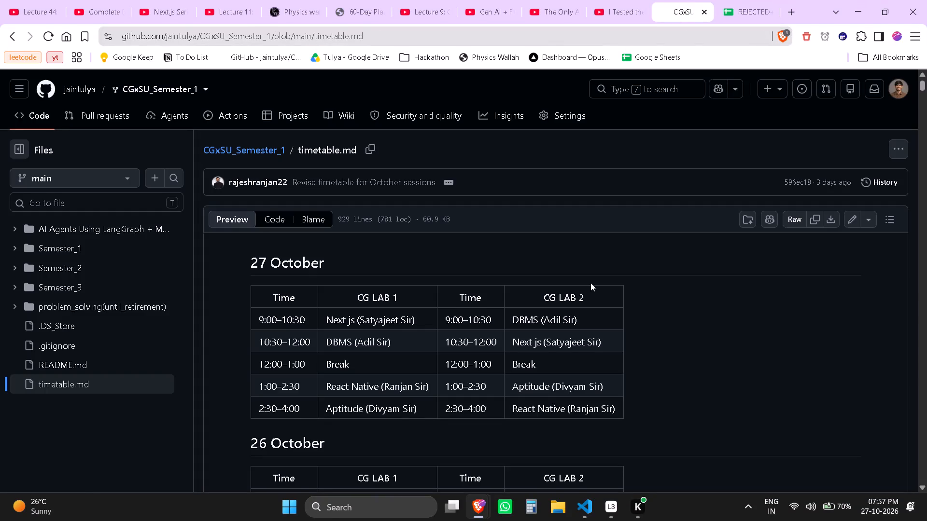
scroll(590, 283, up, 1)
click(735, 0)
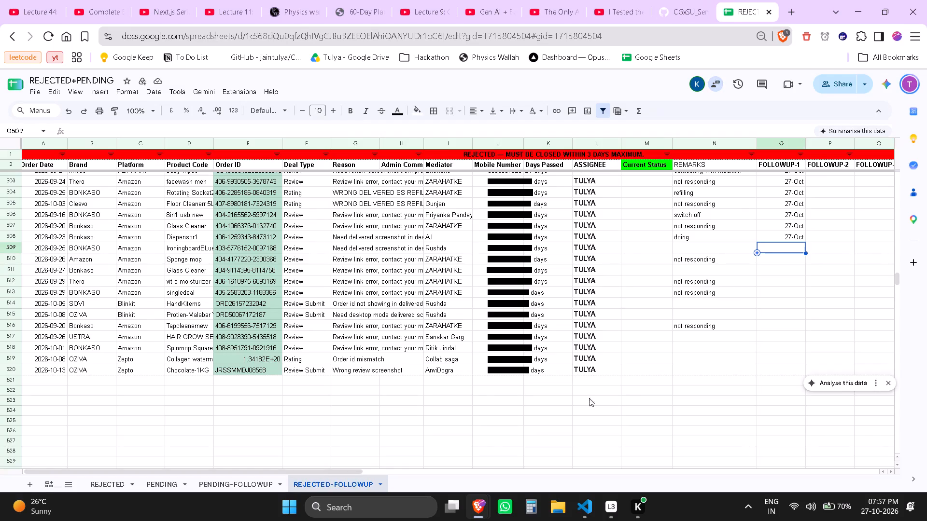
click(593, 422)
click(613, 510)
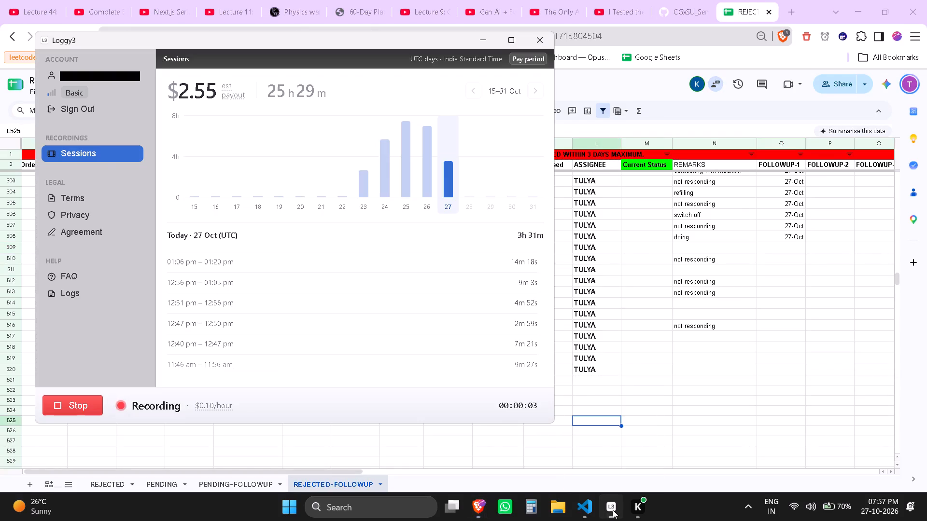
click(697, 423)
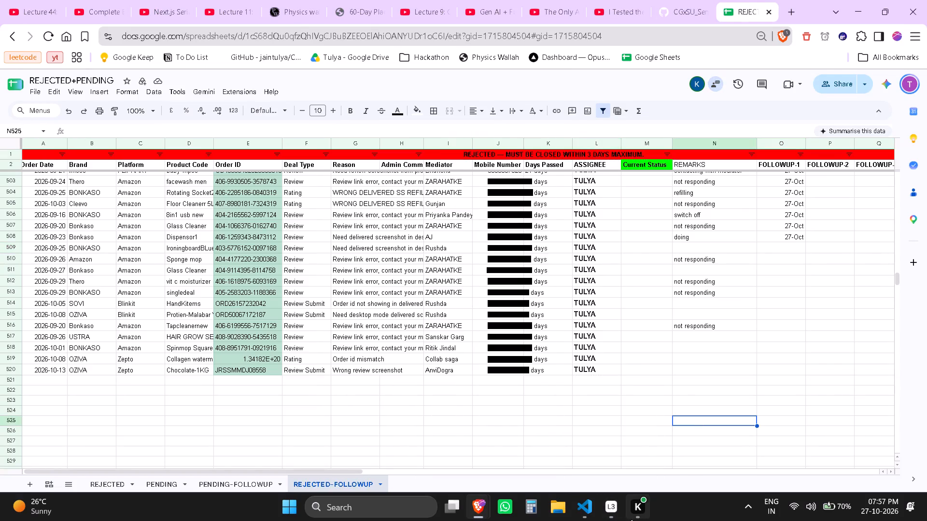